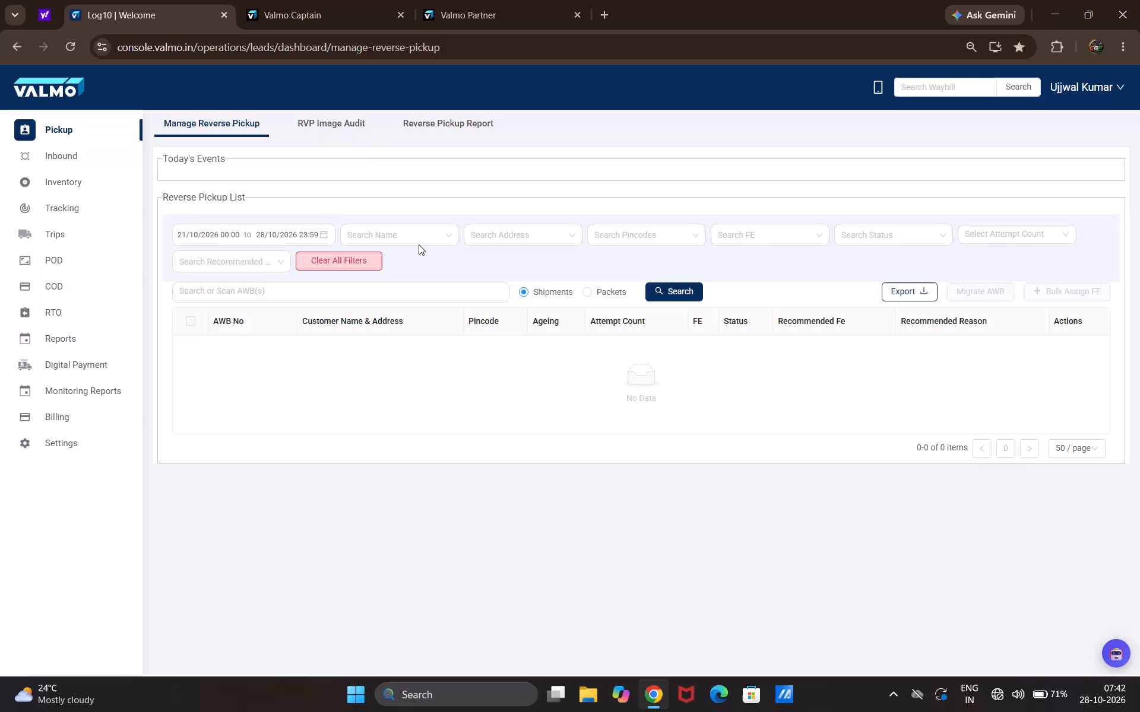
# Check the computer's Wi-Fi connection in the list of available networks, and return to the Valmo console.
pyautogui.scroll(1, 221, 158)
pyautogui.click(999, 697)
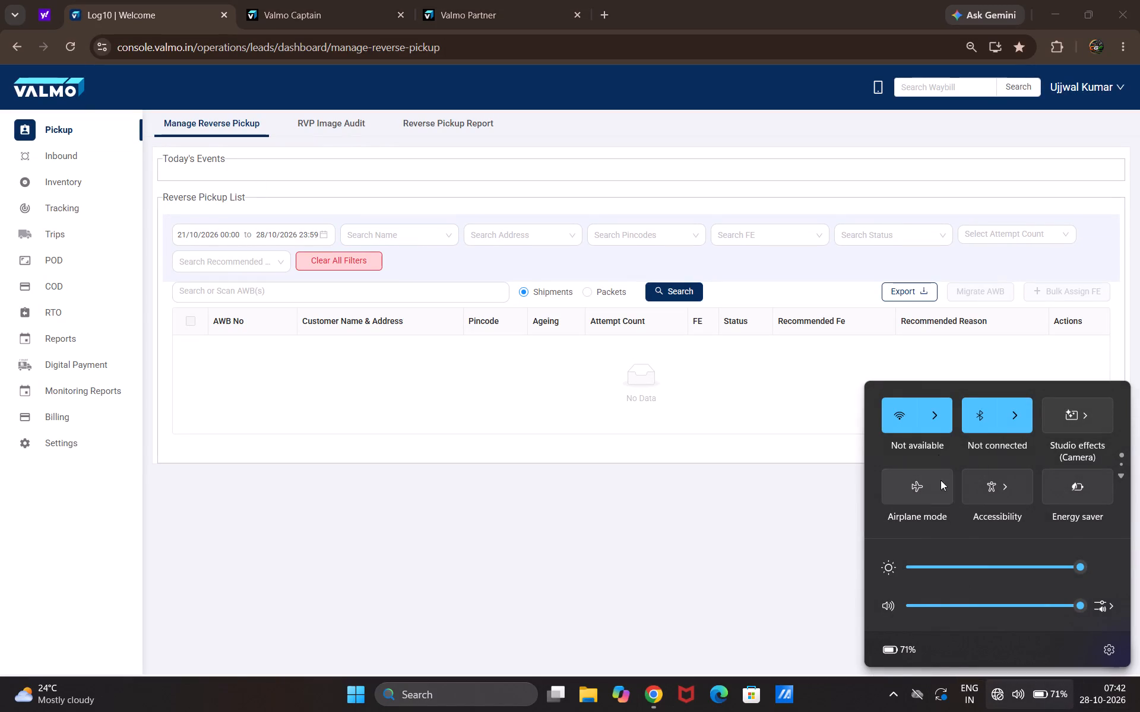
pyautogui.click(939, 416)
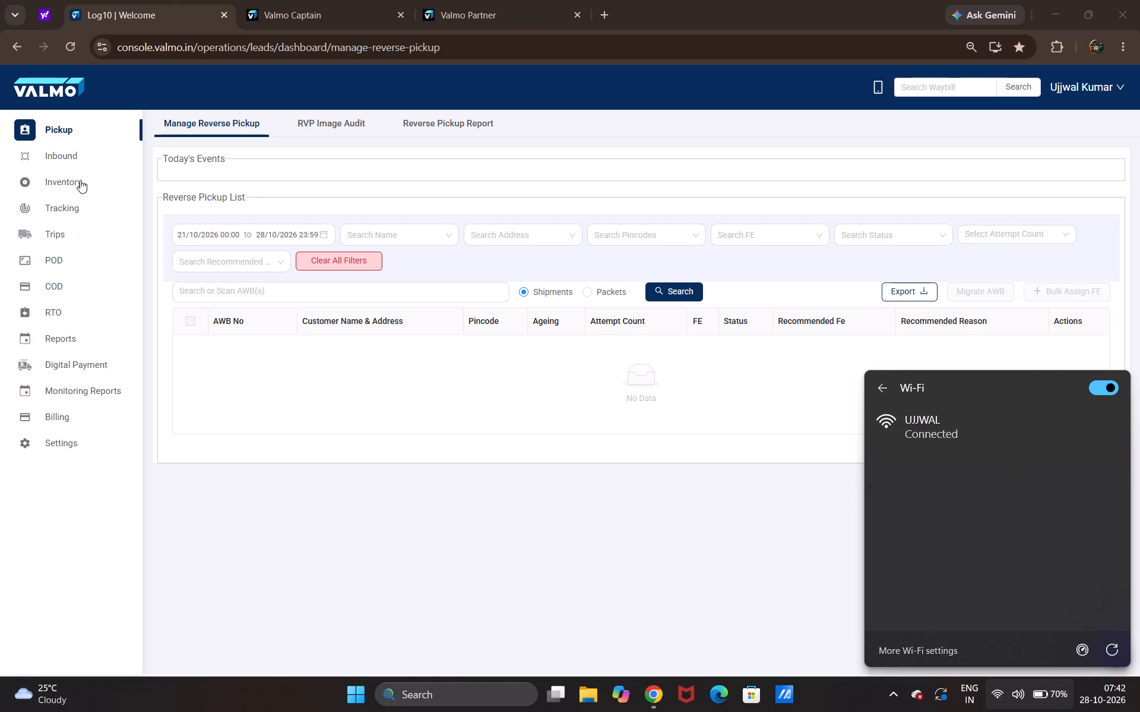
pyautogui.click(613, 360)
pyautogui.scroll(7, 259, 299)
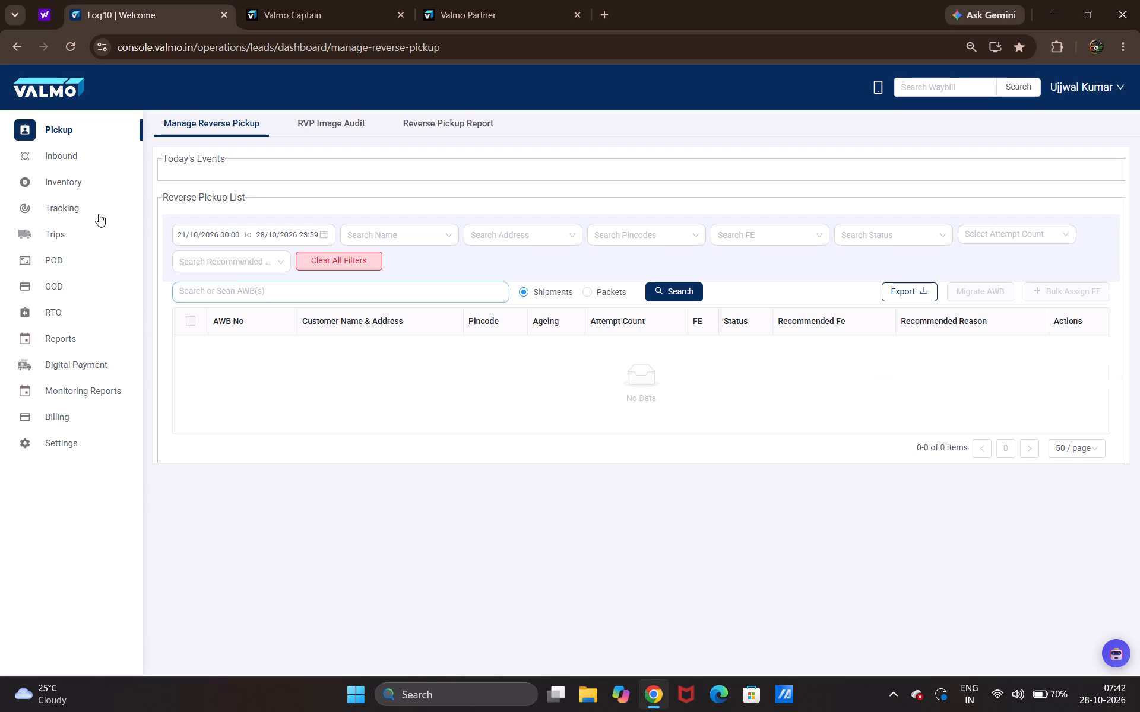
pyautogui.click(69, 208)
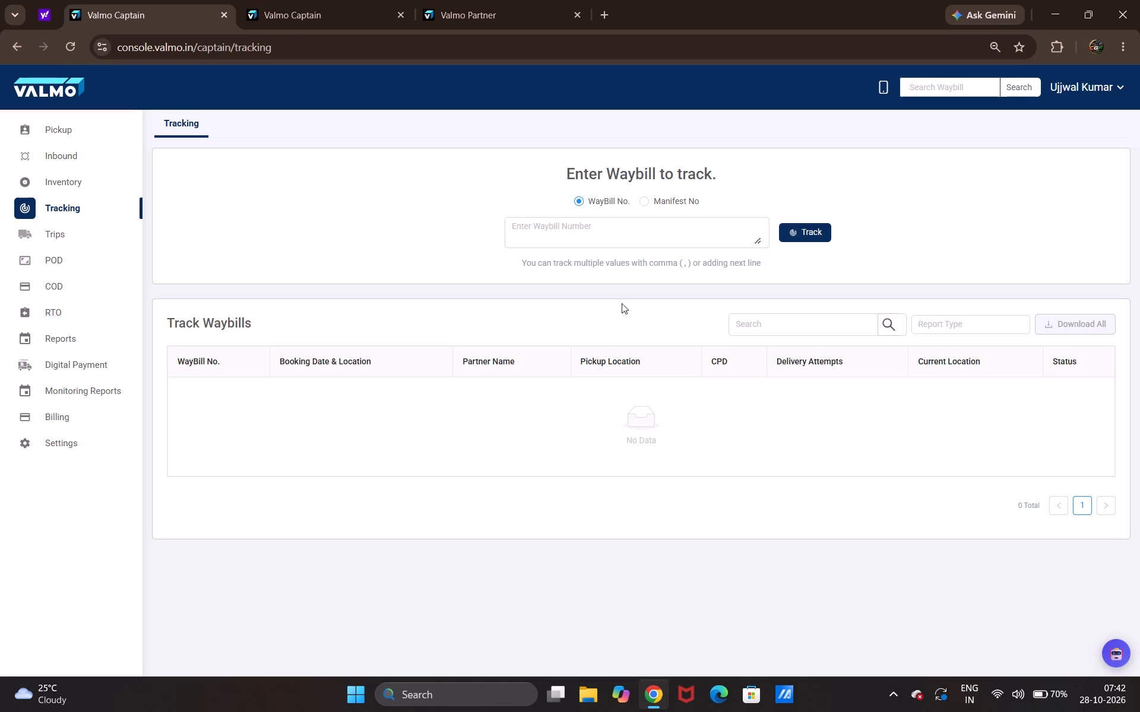
pyautogui.click(568, 221)
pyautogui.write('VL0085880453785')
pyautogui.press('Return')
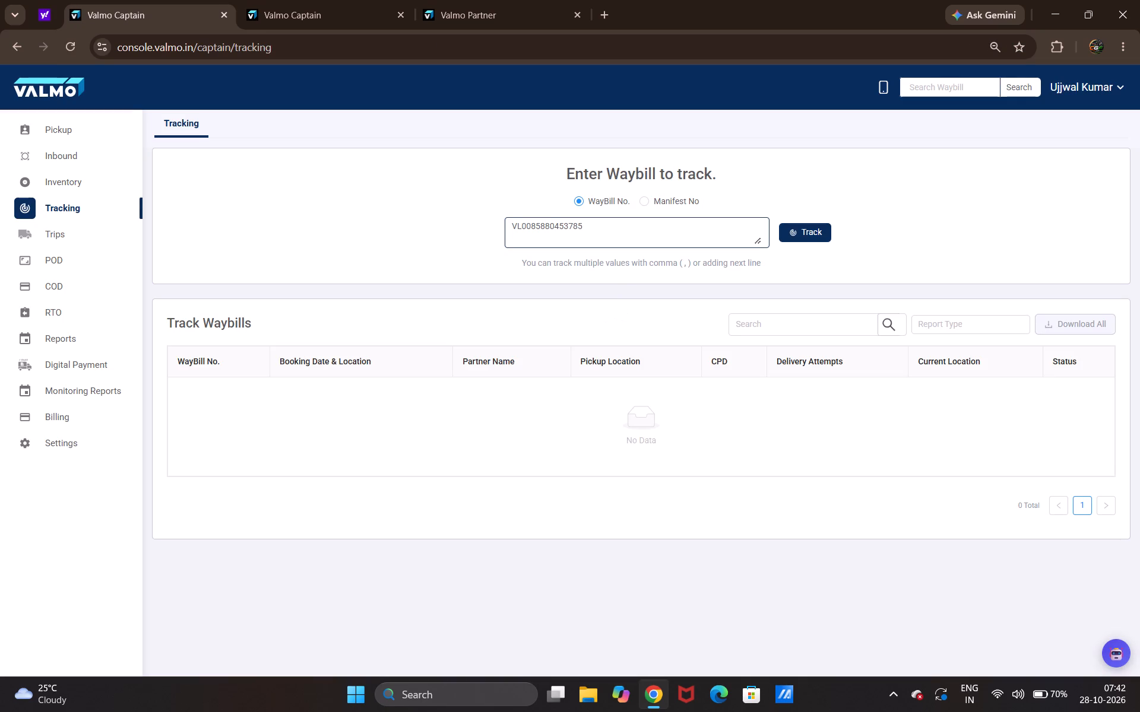
pyautogui.click(802, 236)
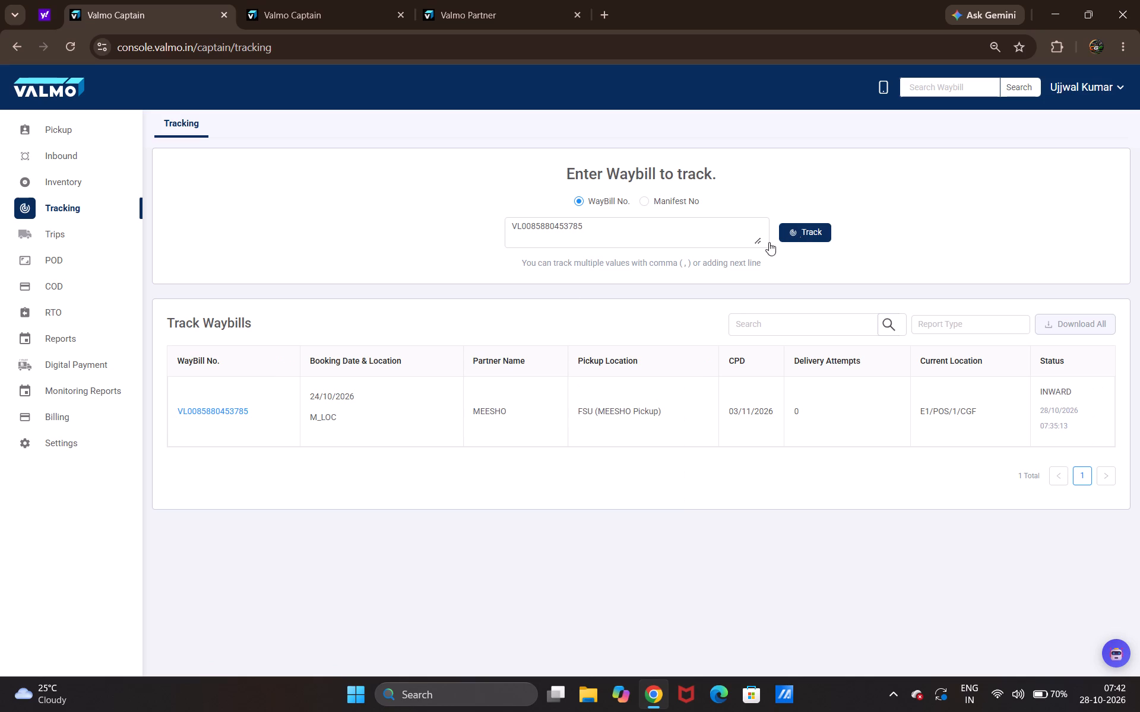
pyautogui.click(236, 417)
pyautogui.click(229, 407)
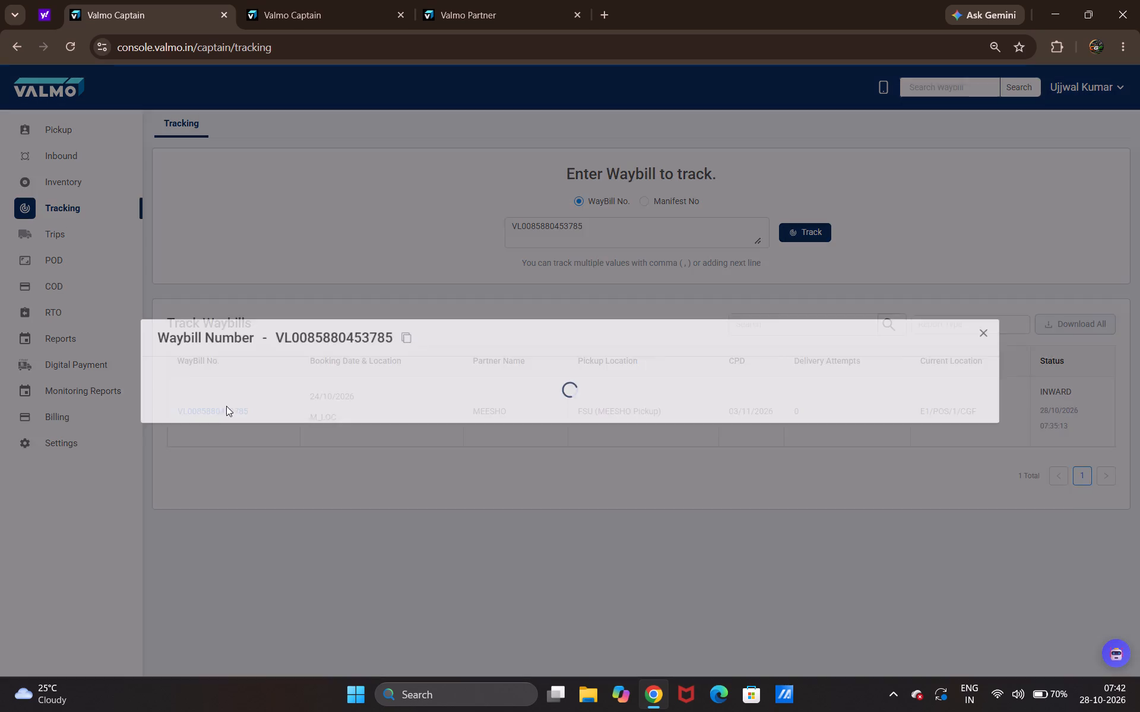
# Check the waybill's delivery details, collapse that section, and open its booking details.
pyautogui.click(132, 283)
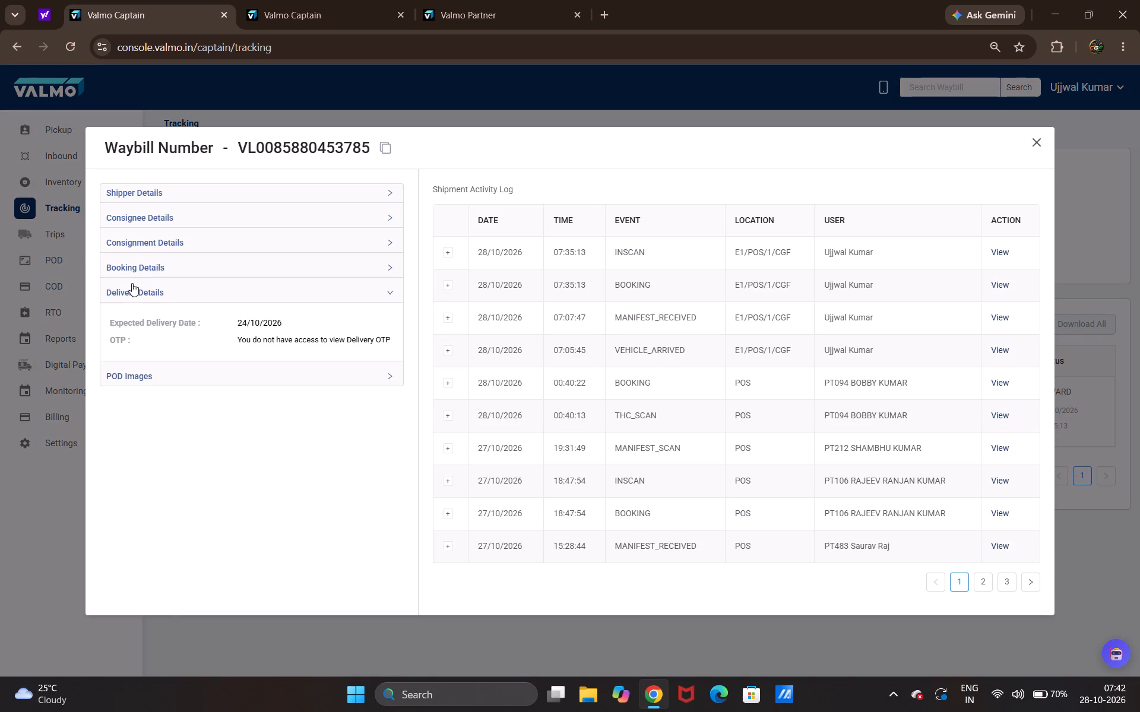
pyautogui.click(141, 281)
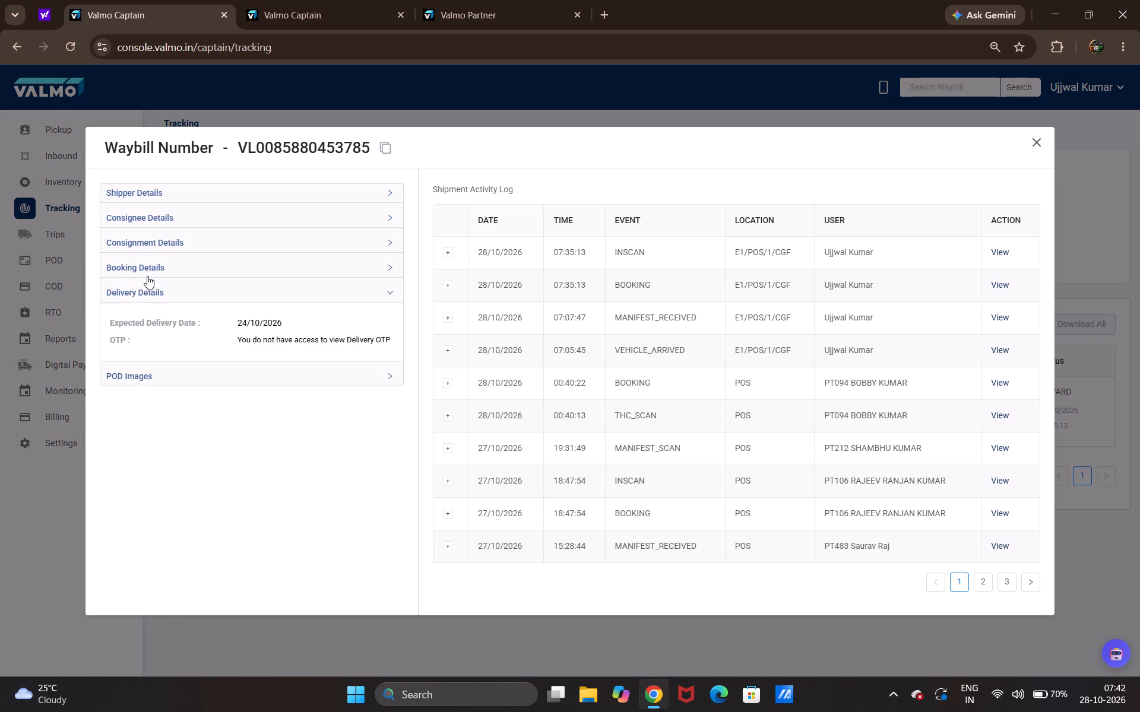
pyautogui.click(146, 286)
pyautogui.click(148, 270)
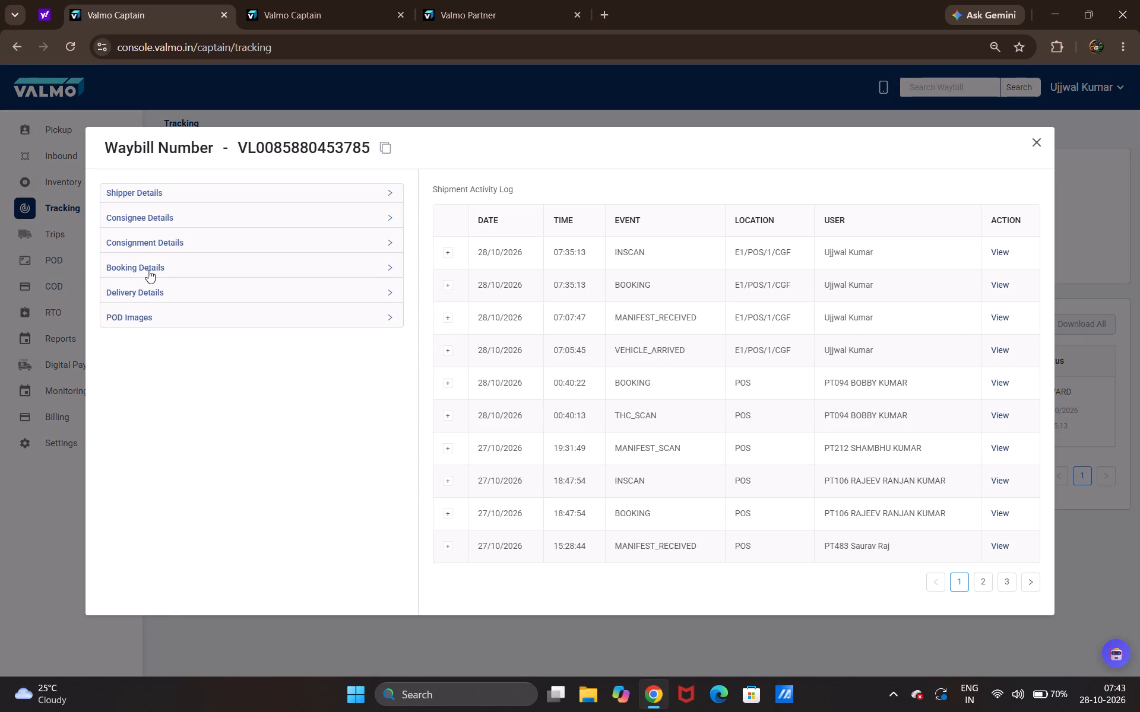
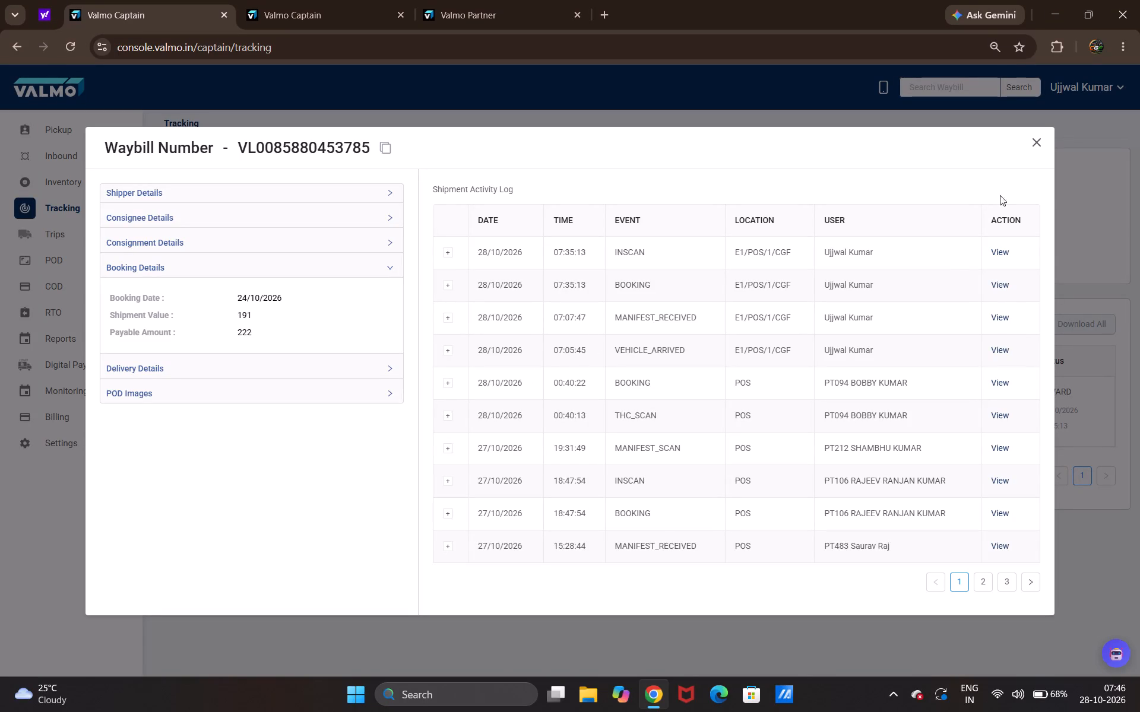
pyautogui.click(1035, 144)
pyautogui.click(1043, 136)
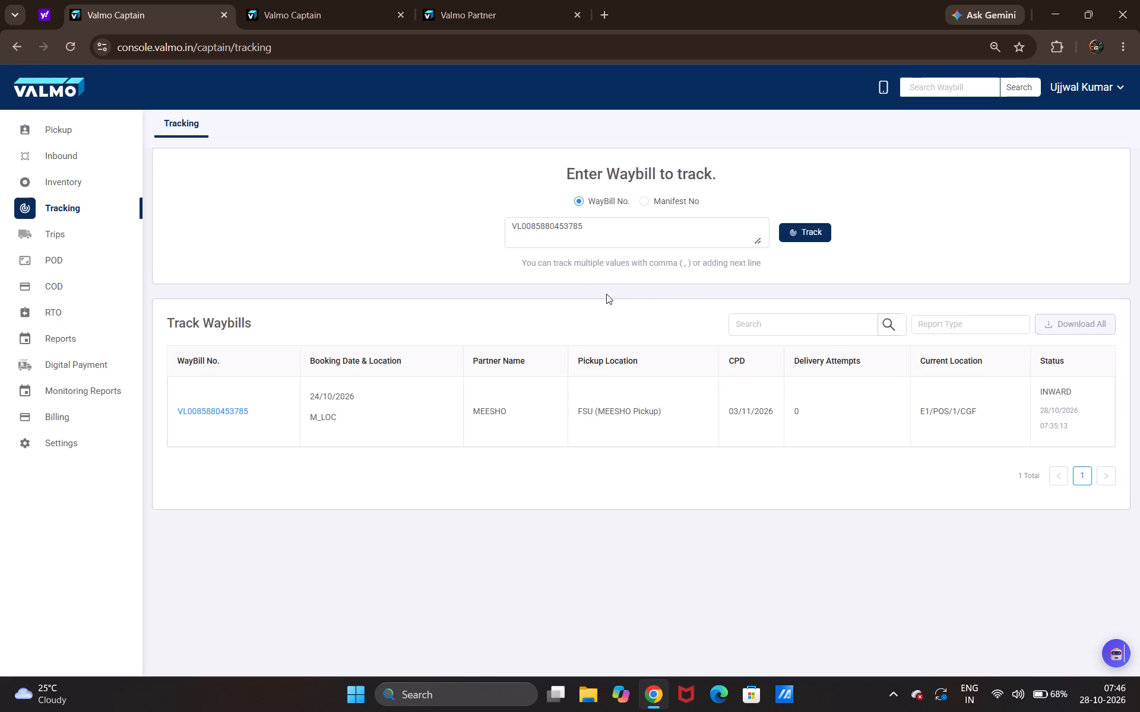
pyautogui.doubleClick(553, 237)
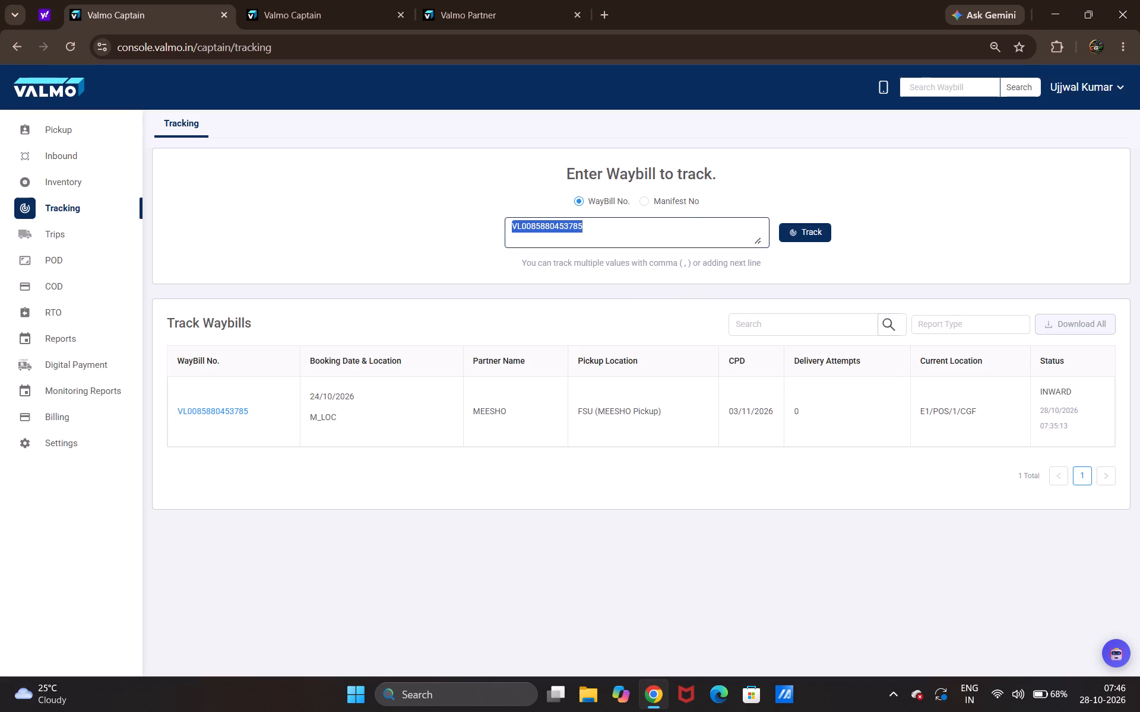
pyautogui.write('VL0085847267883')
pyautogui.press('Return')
pyautogui.click(800, 230)
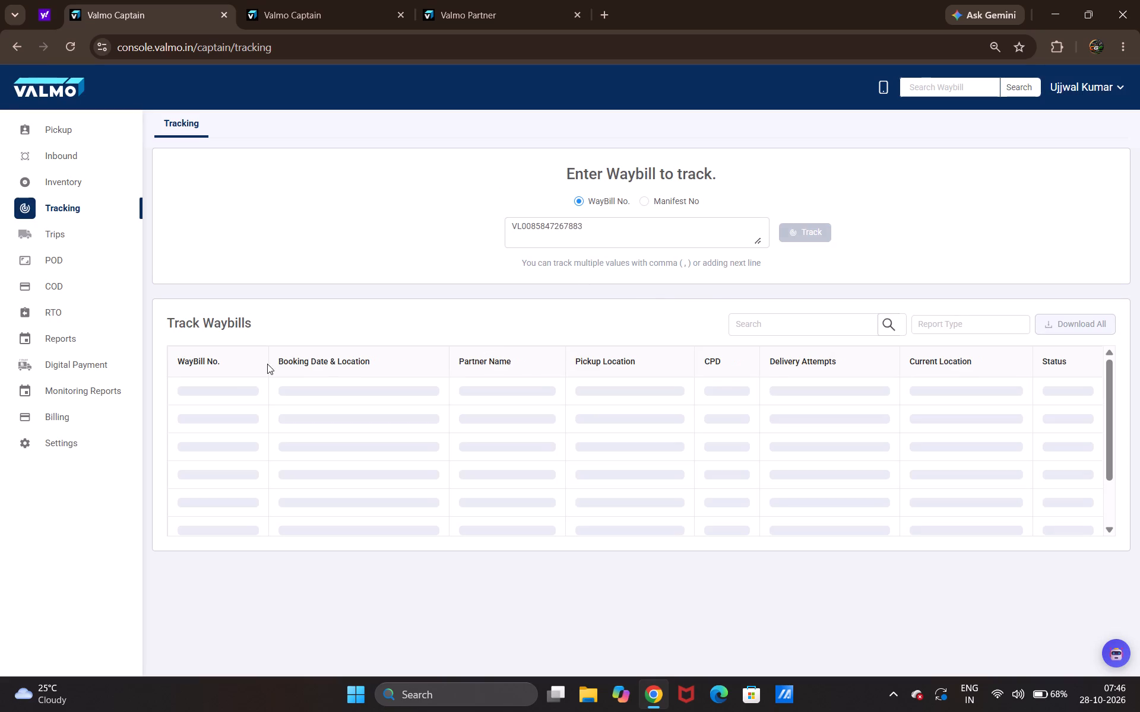
pyautogui.click(214, 410)
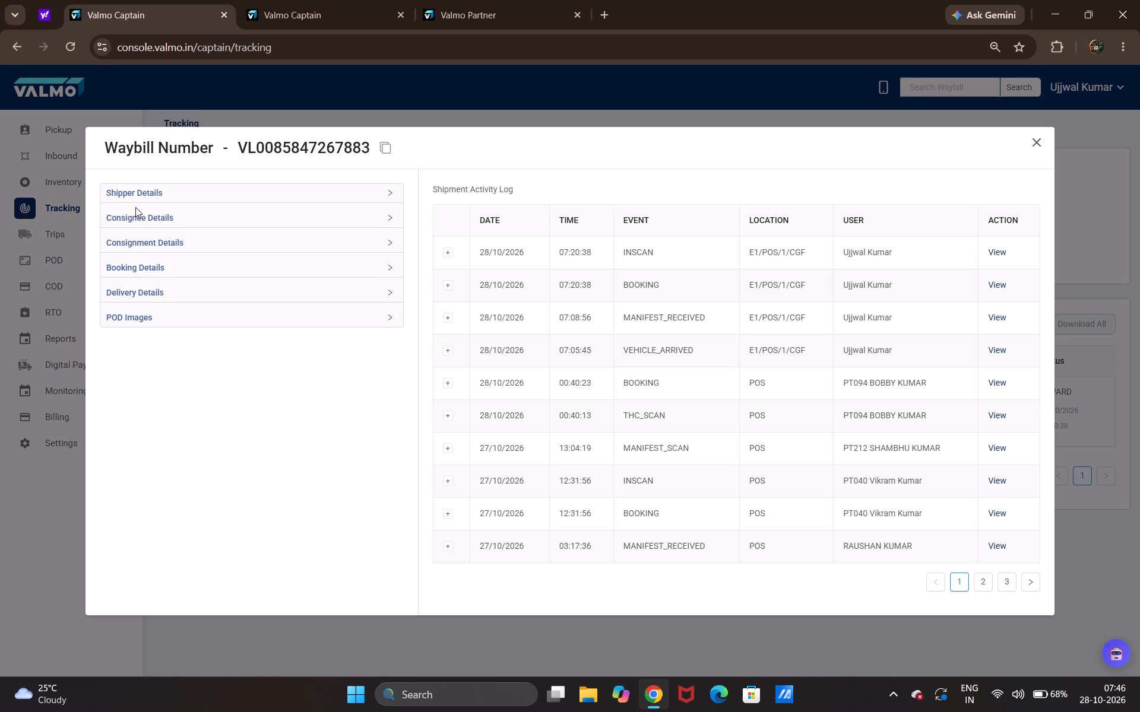
pyautogui.click(135, 205)
pyautogui.click(150, 217)
# Call the customer on the primary number in the consignee details.
pyautogui.click(290, 317)
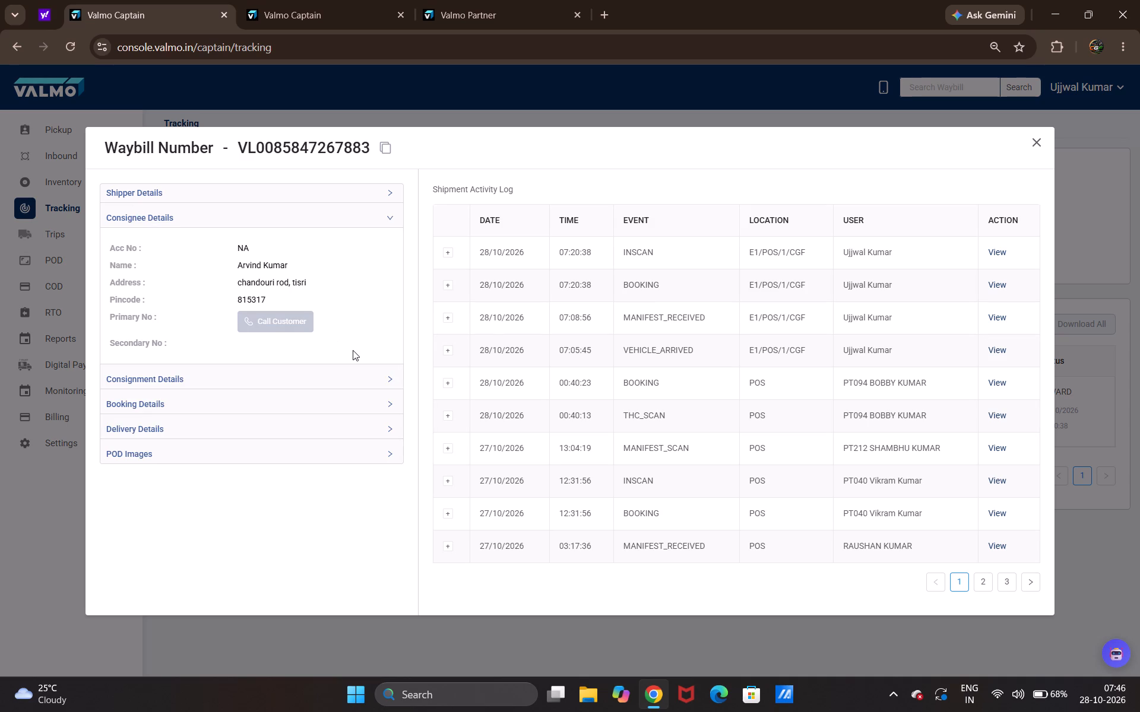
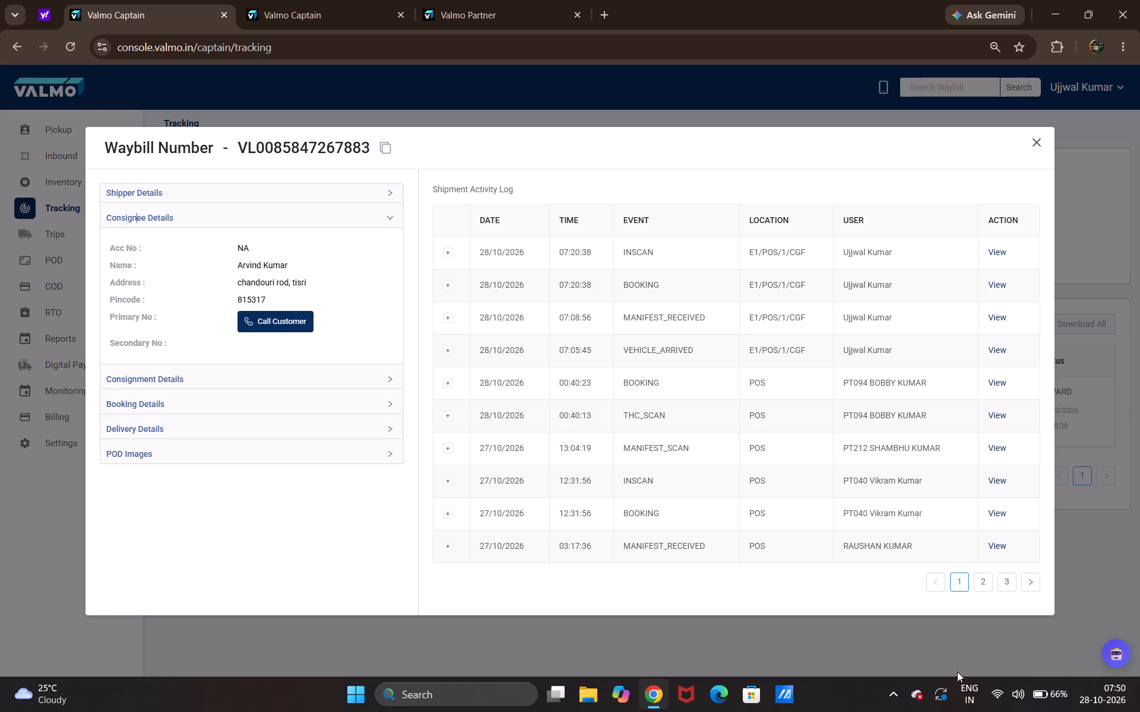
pyautogui.click(1031, 145)
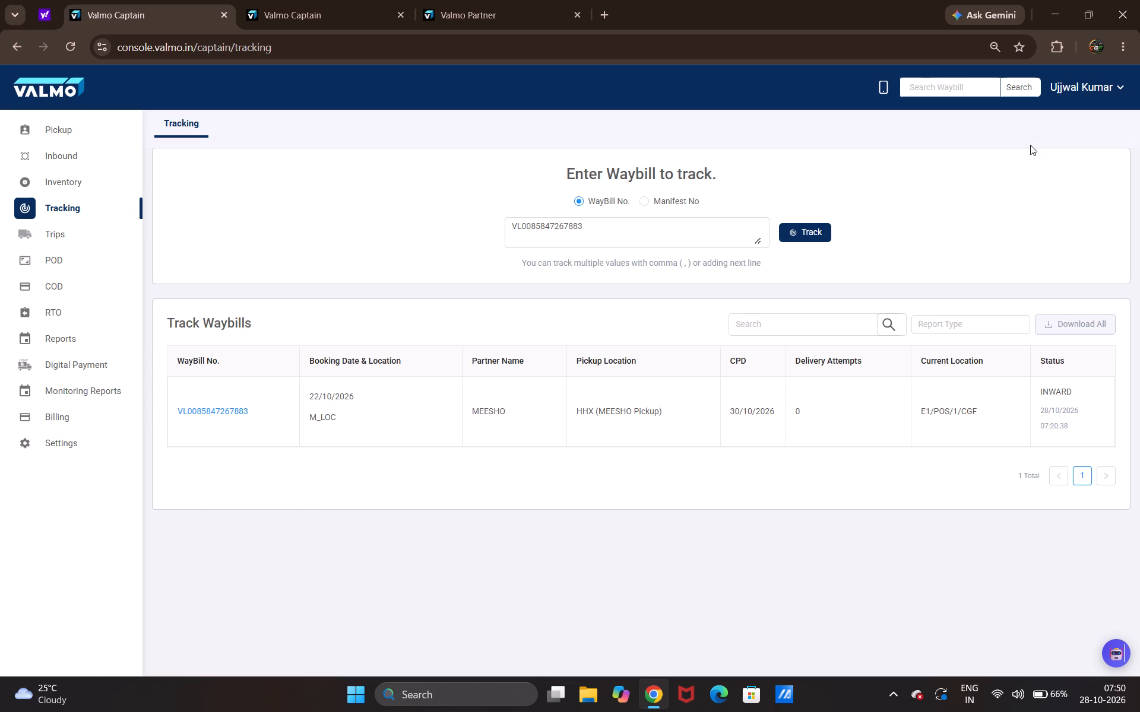
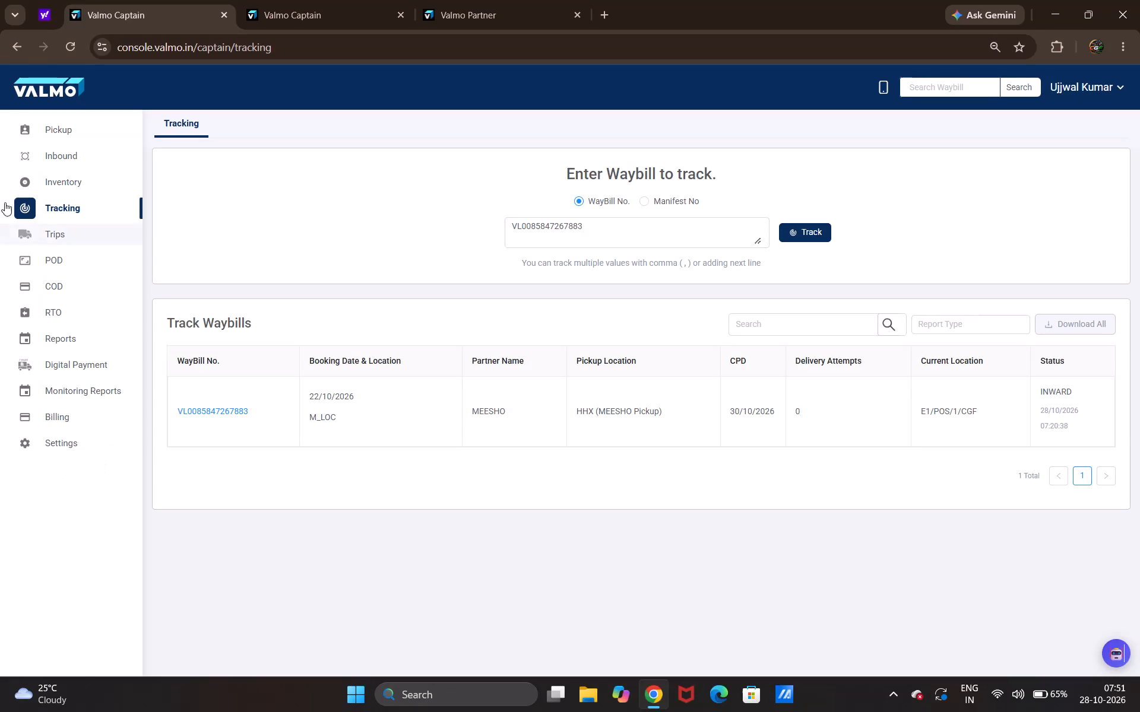
# Open the Pickup section of the captain console.
pyautogui.click(63, 135)
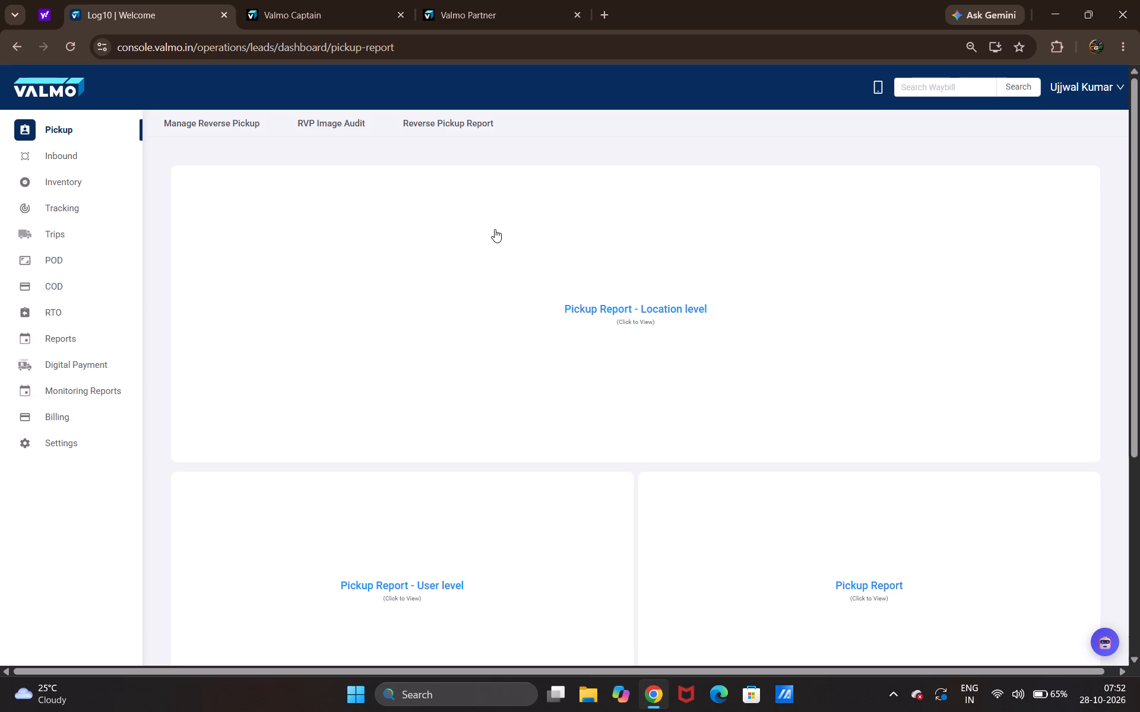
pyautogui.click(448, 7)
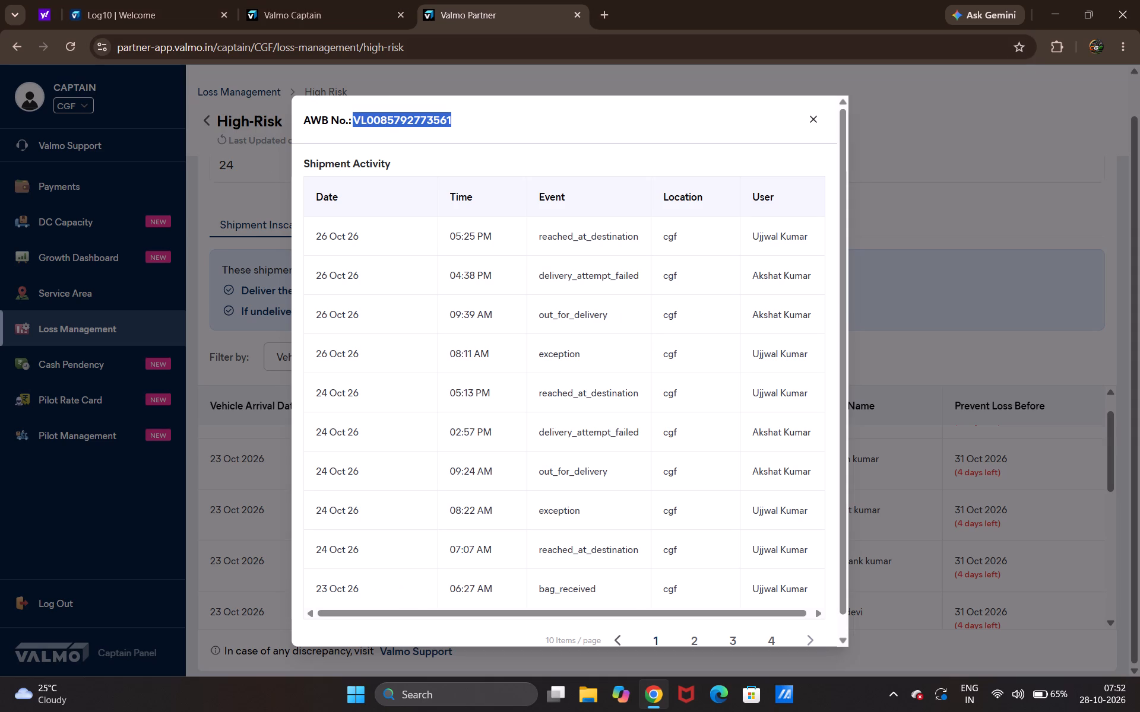
pyautogui.click(818, 117)
# Review the partner panel's Payments, DC Capacity, Growth Dashboard, Loss Management and Cash Pendency pages in turn.
pyautogui.click(68, 170)
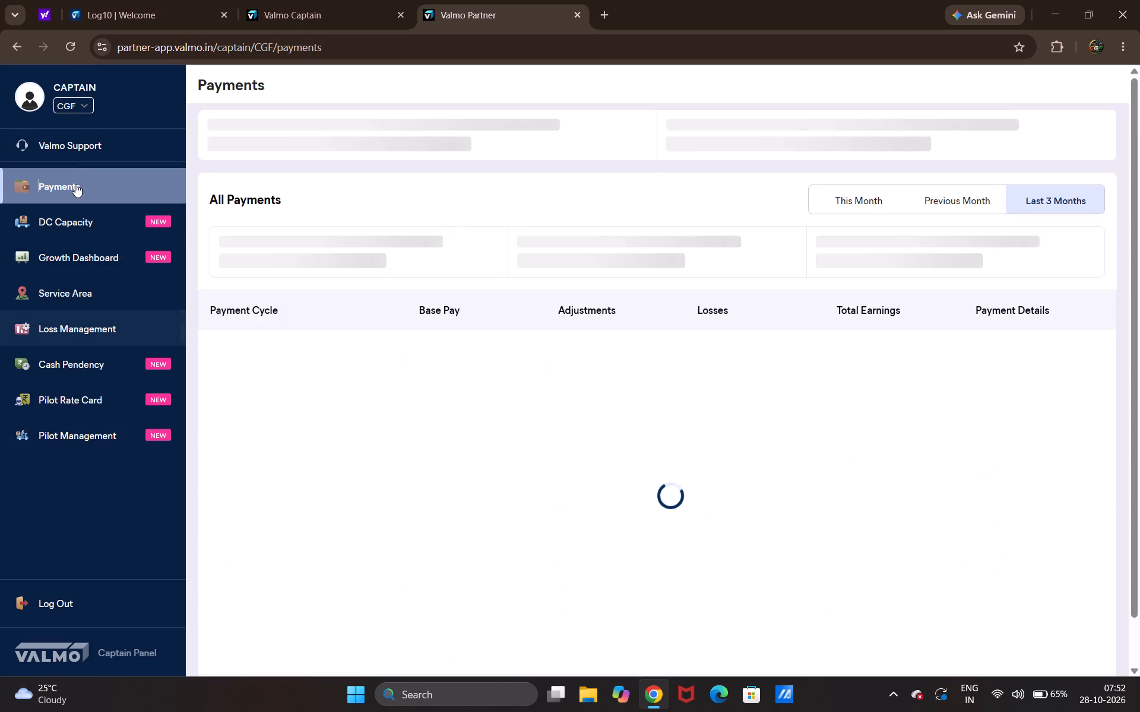
pyautogui.scroll(-1, 80, 199)
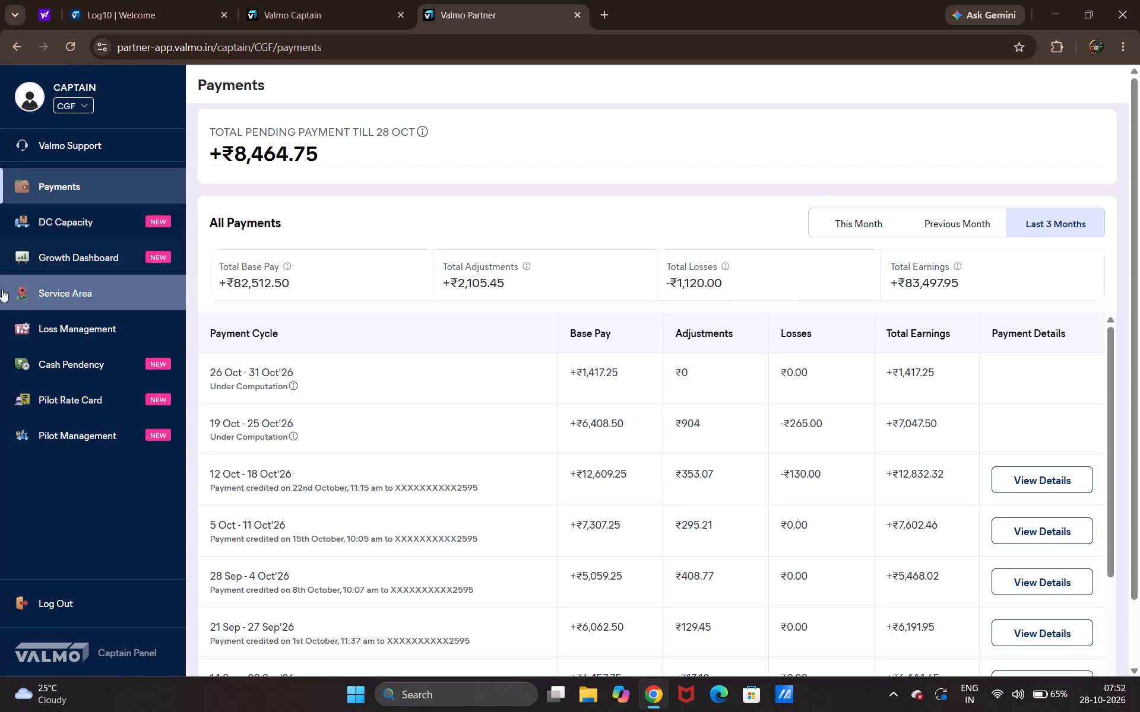
pyautogui.click(112, 228)
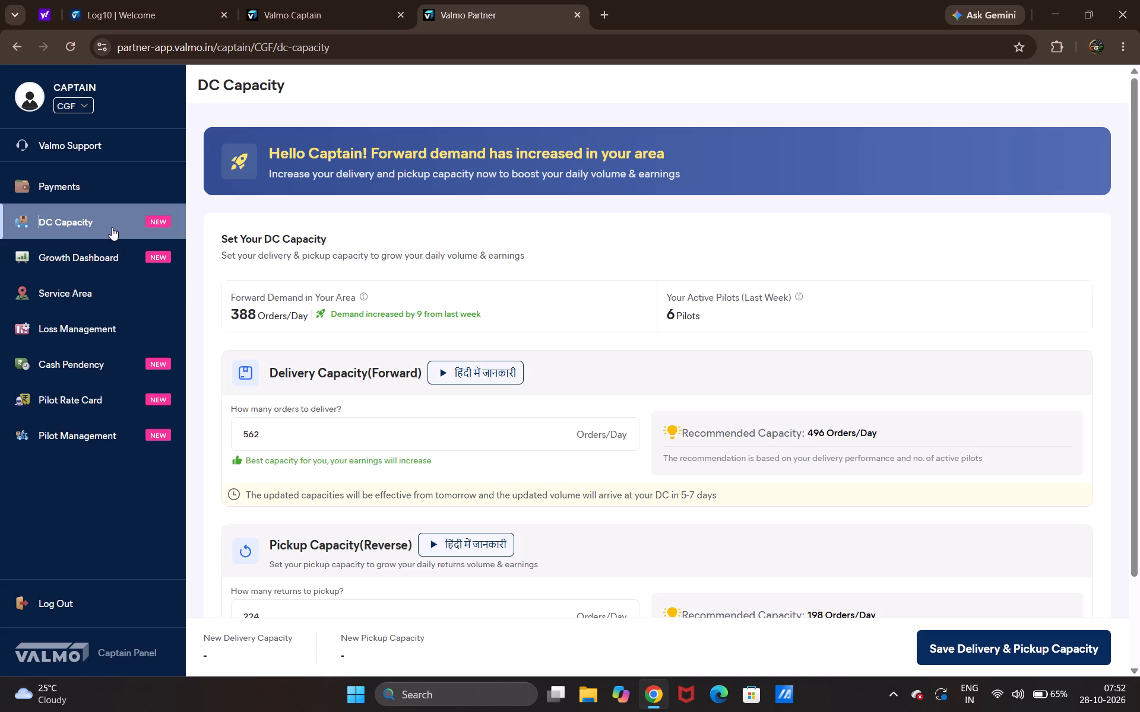
pyautogui.scroll(-1, 112, 227)
pyautogui.click(100, 257)
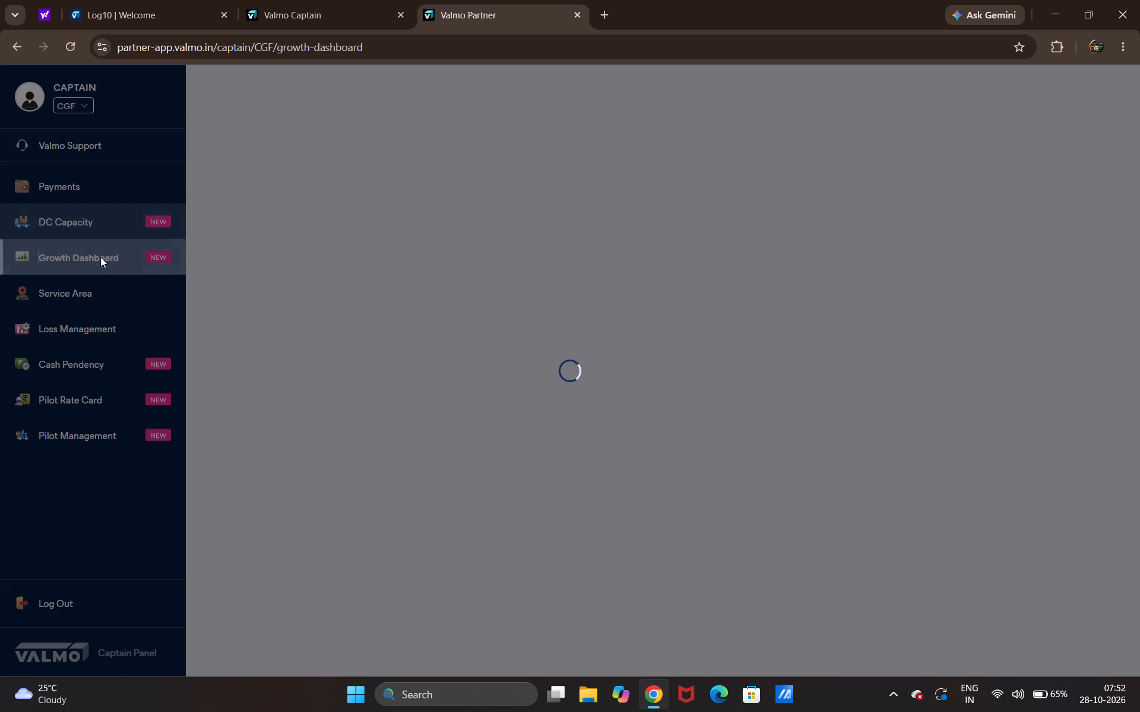
pyautogui.scroll(-2, 232, 300)
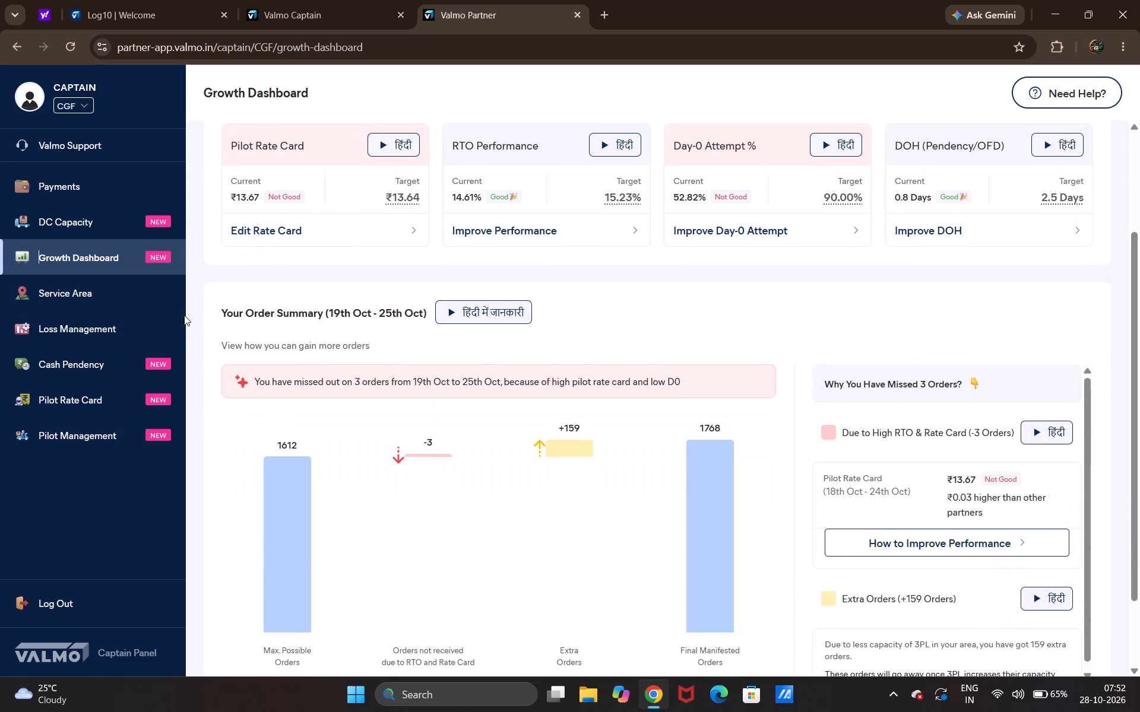
pyautogui.click(124, 313)
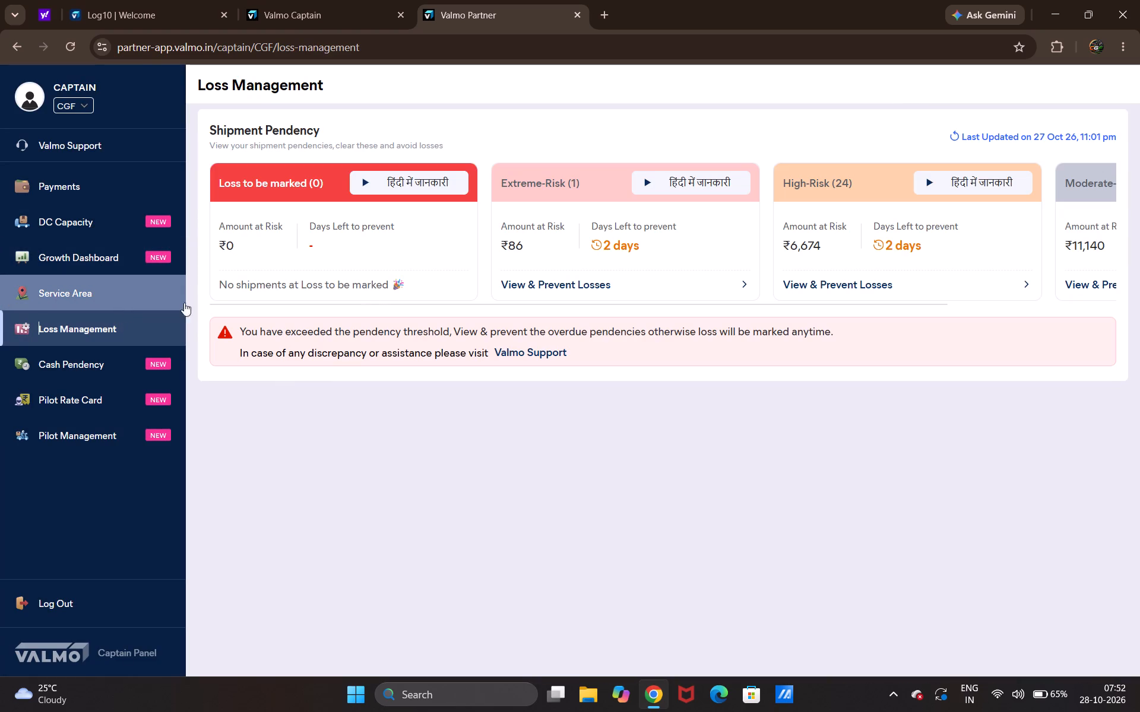
pyautogui.click(111, 364)
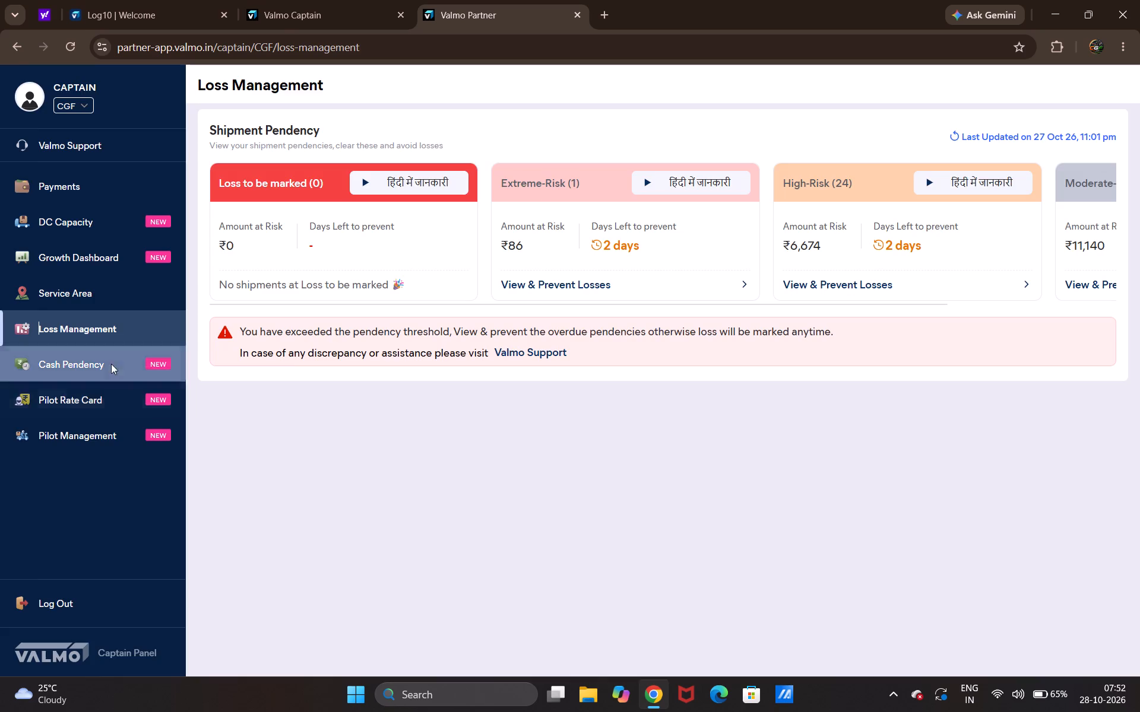
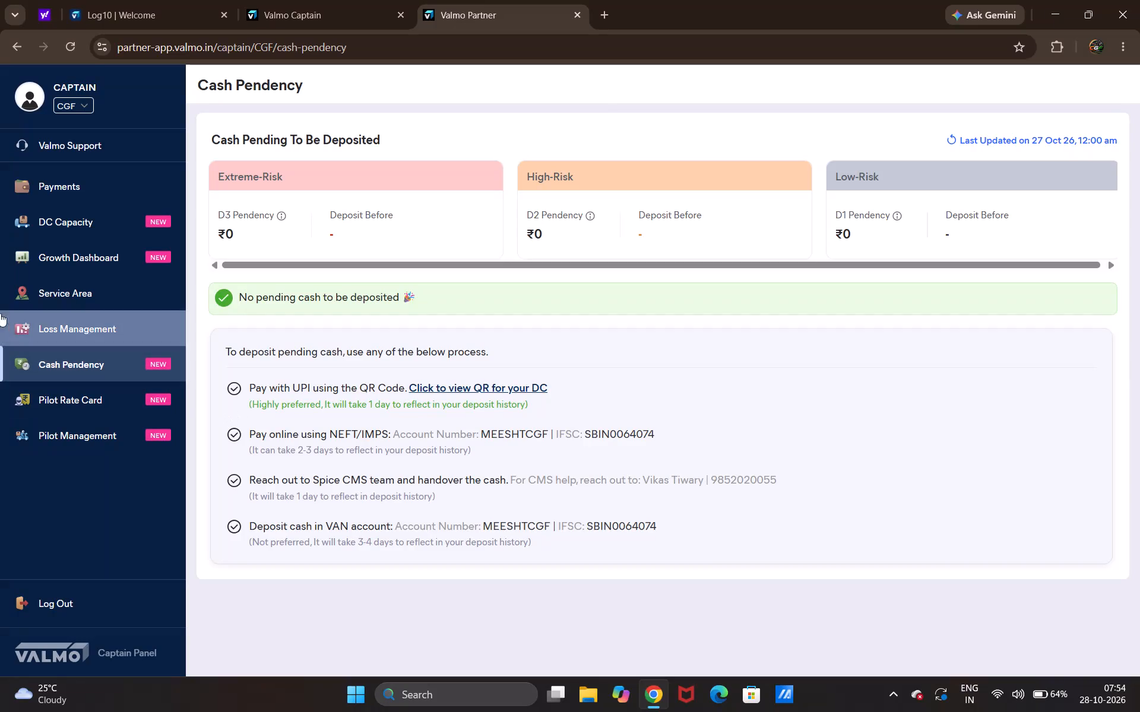
# Review the partner panel's Payments page and open its DC Capacity page.
pyautogui.click(70, 181)
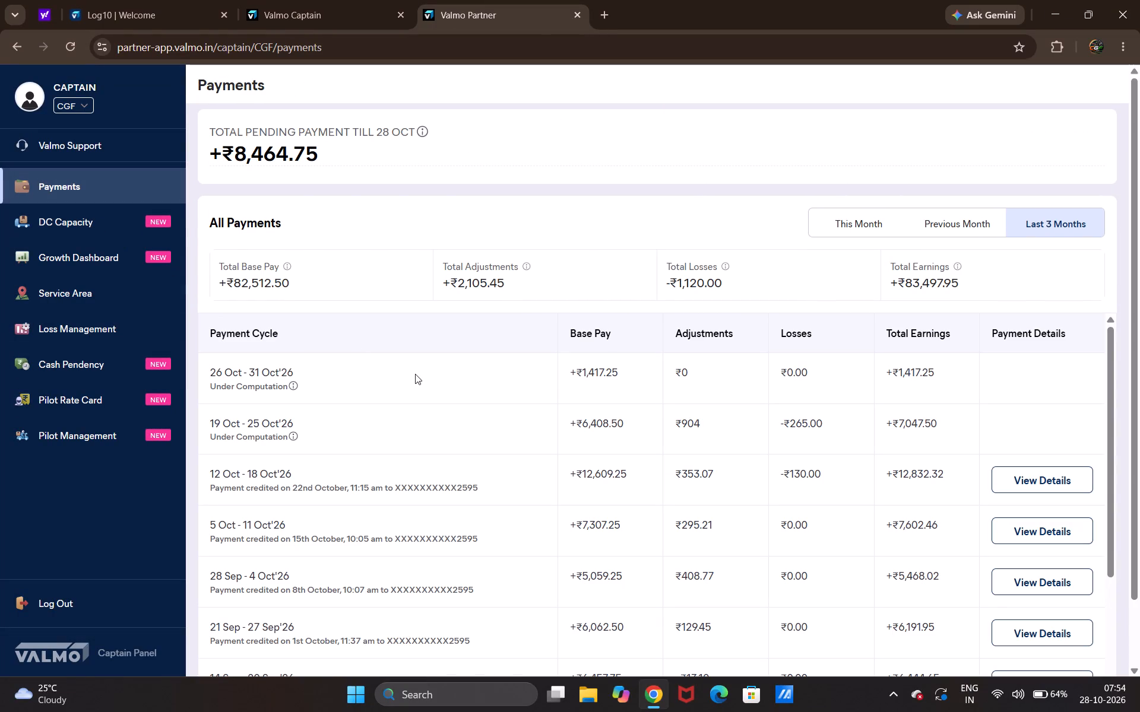
pyautogui.click(99, 231)
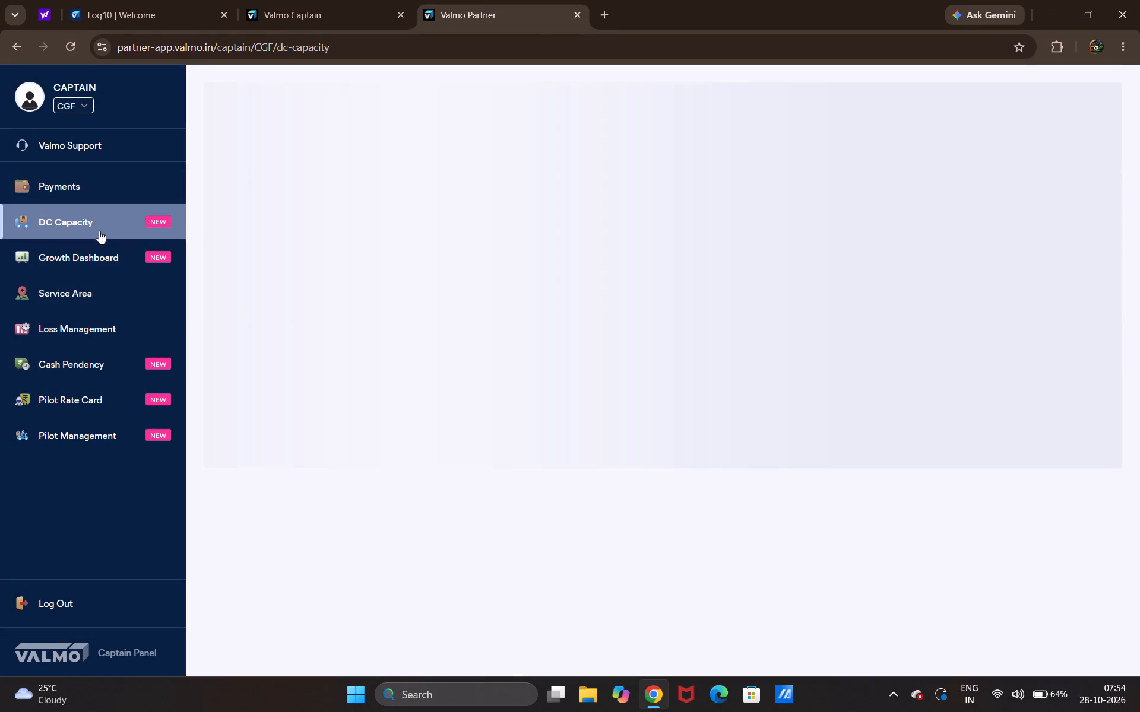
# Switch to the Valmo operations console and look through its Inventory, Trips, POD and Tracking sections.
pyautogui.click(105, 8)
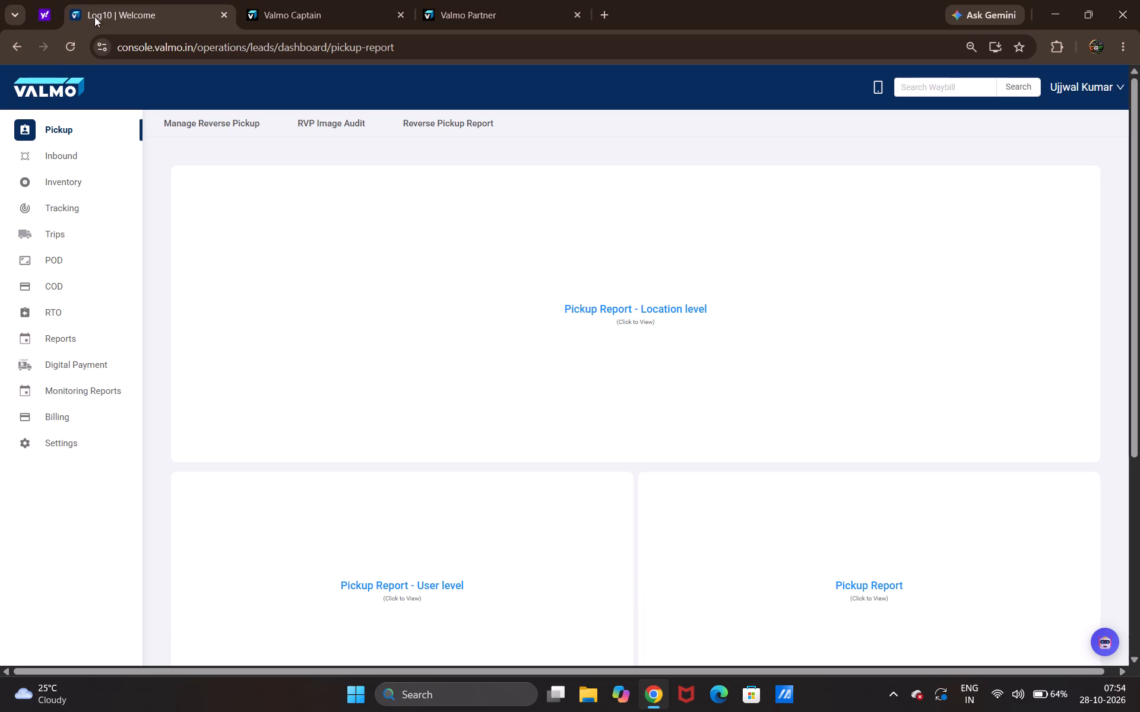
pyautogui.click(69, 182)
pyautogui.click(360, 215)
pyautogui.click(602, 334)
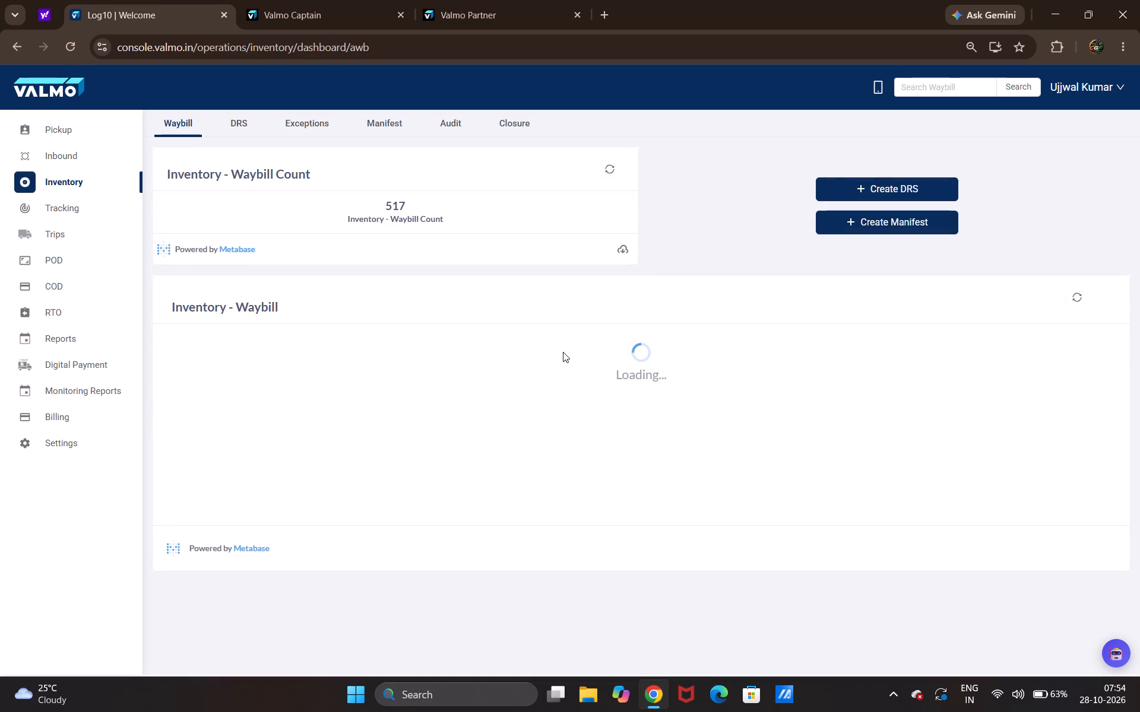
pyautogui.click(54, 236)
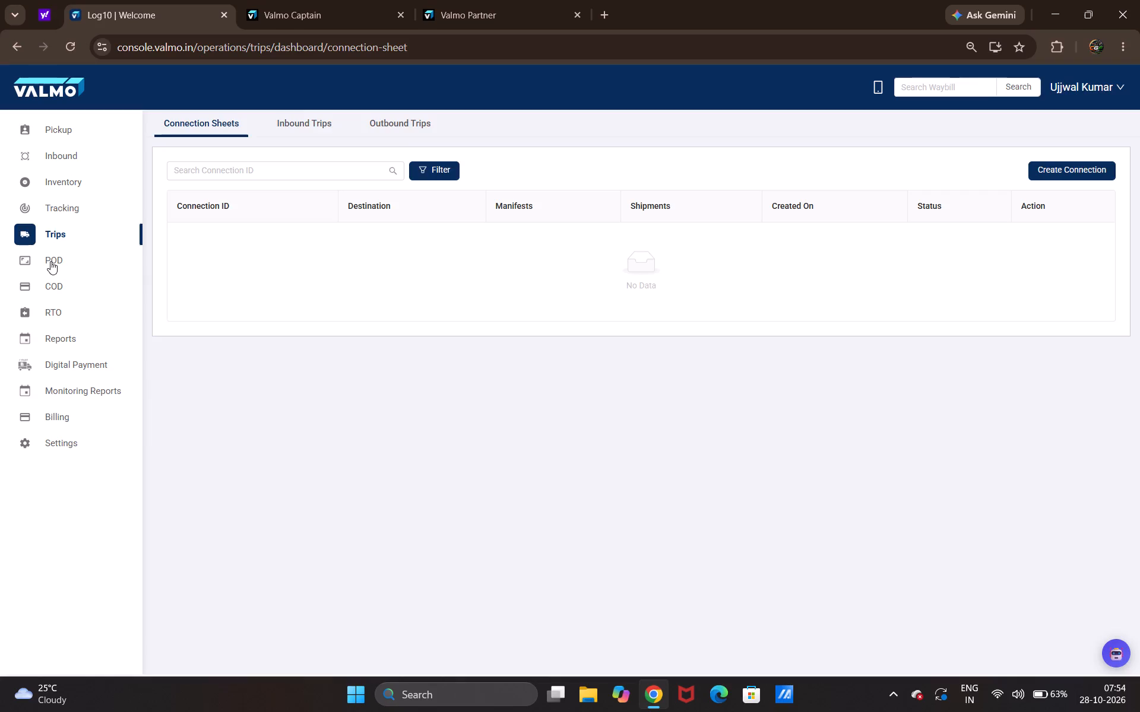
pyautogui.click(50, 261)
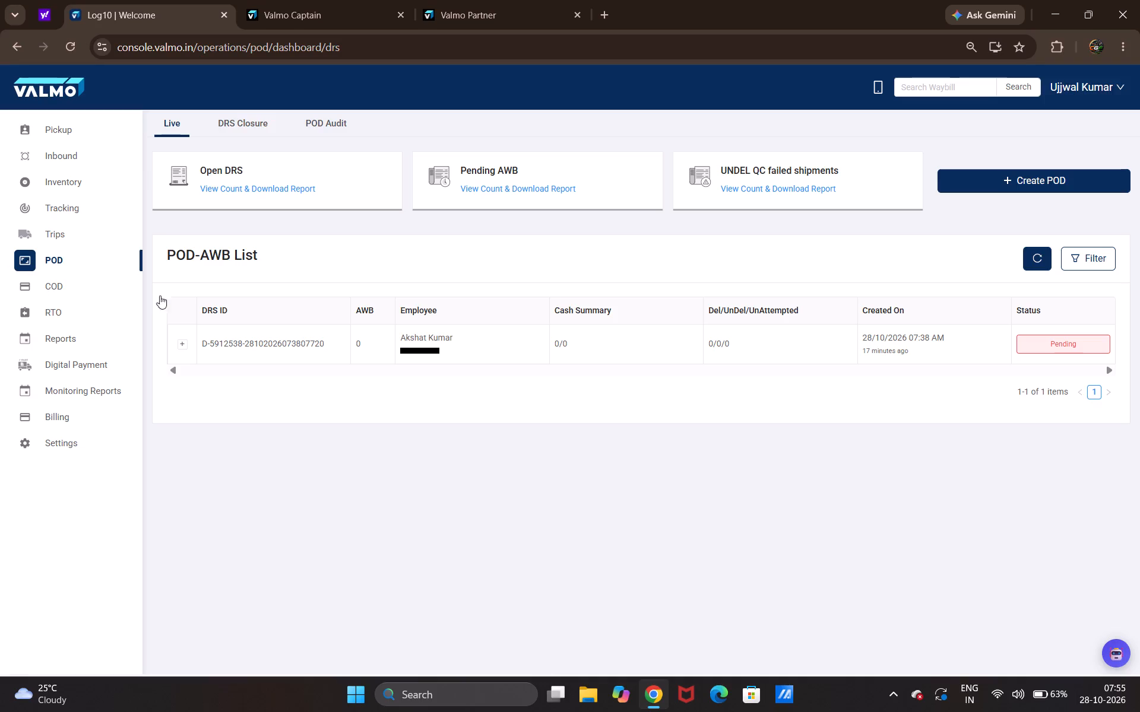
pyautogui.click(55, 206)
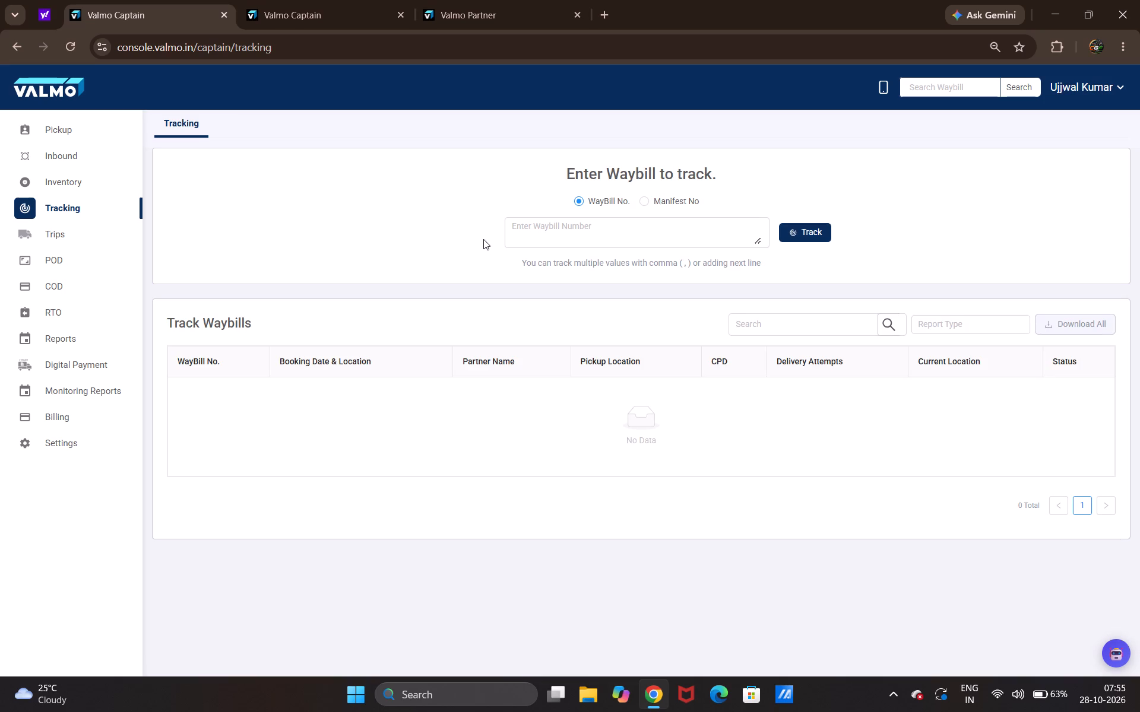
pyautogui.click(544, 226)
# Review the reverse pickup list under Manage Reverse Pickup in the Pickup section.
pyautogui.click(59, 120)
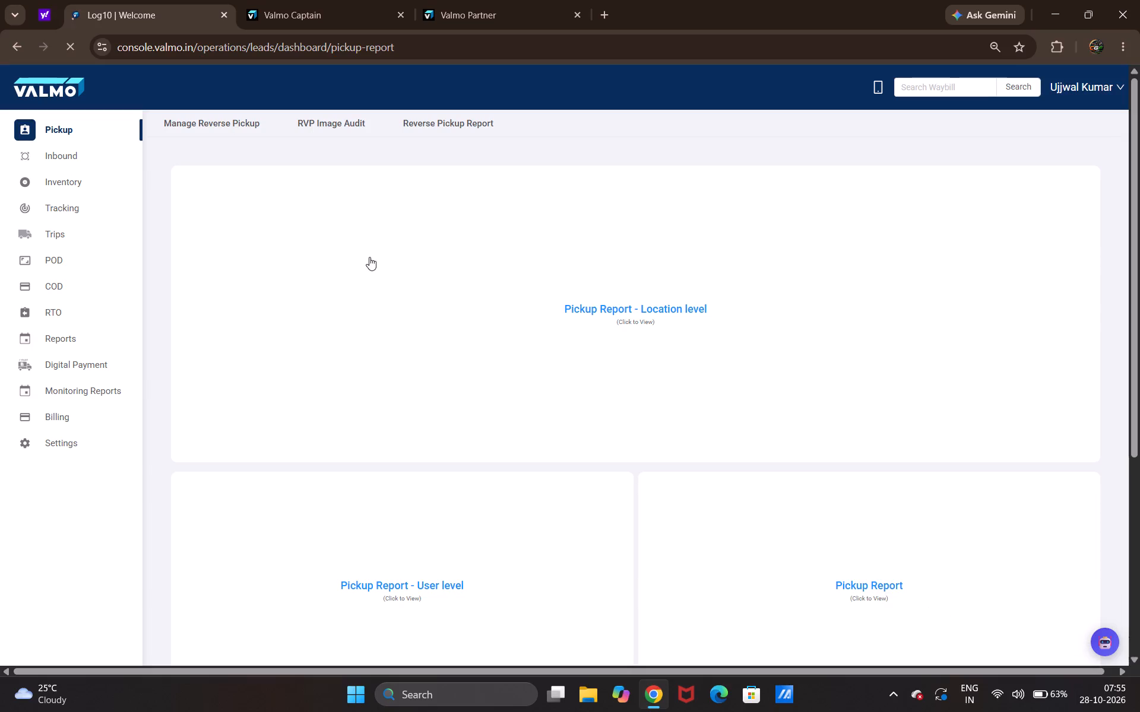
pyautogui.click(200, 120)
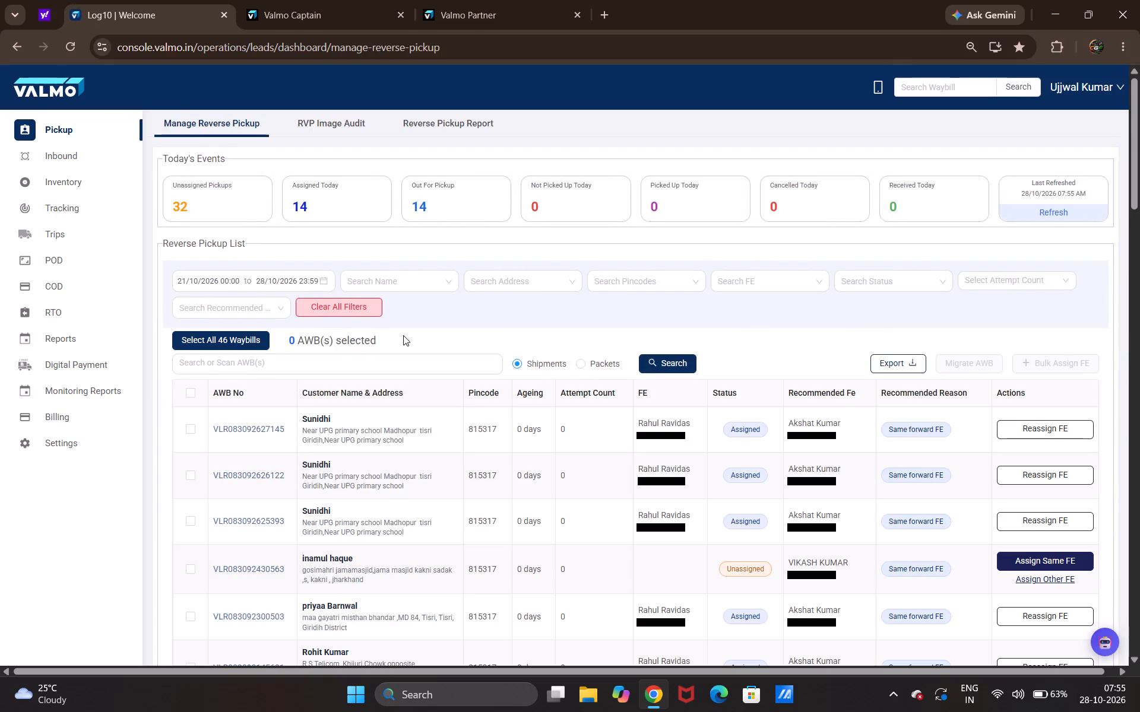
pyautogui.scroll(-4, 617, 352)
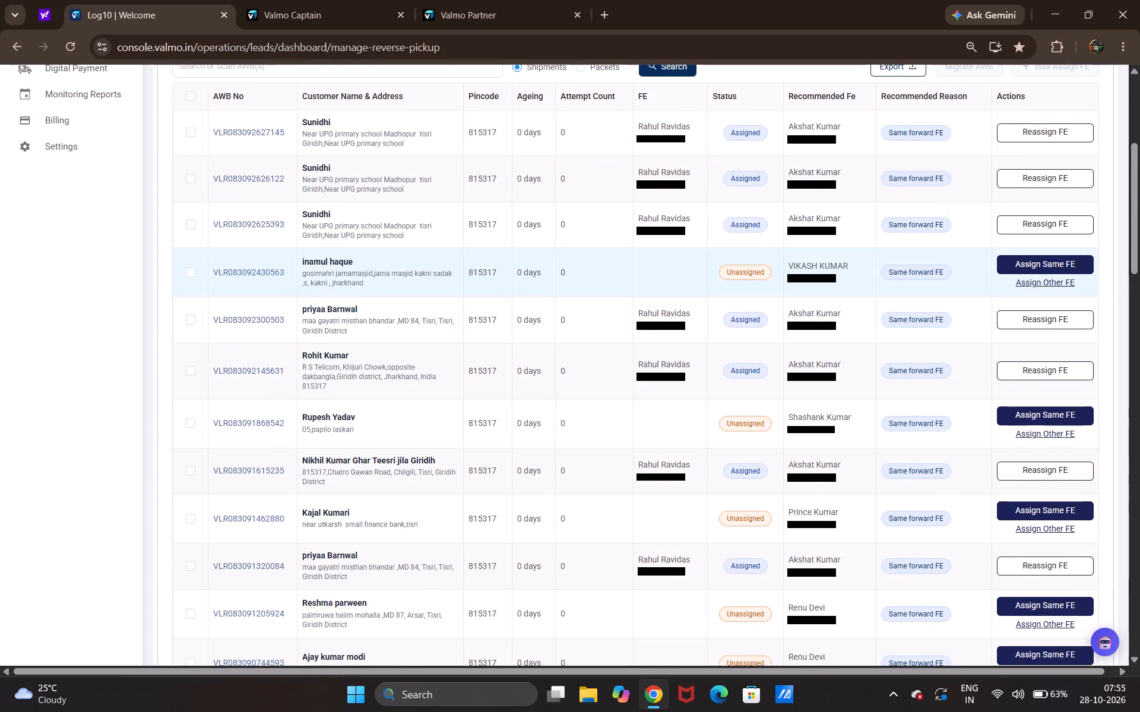
pyautogui.scroll(7, 299, 293)
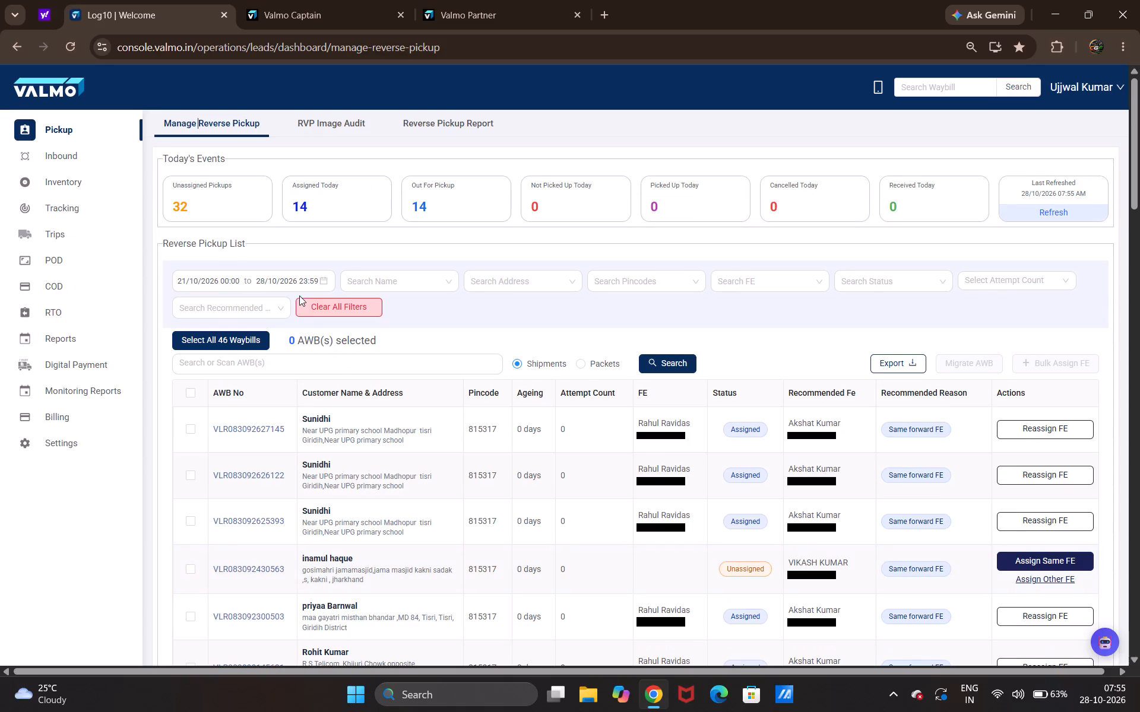
pyautogui.click(49, 211)
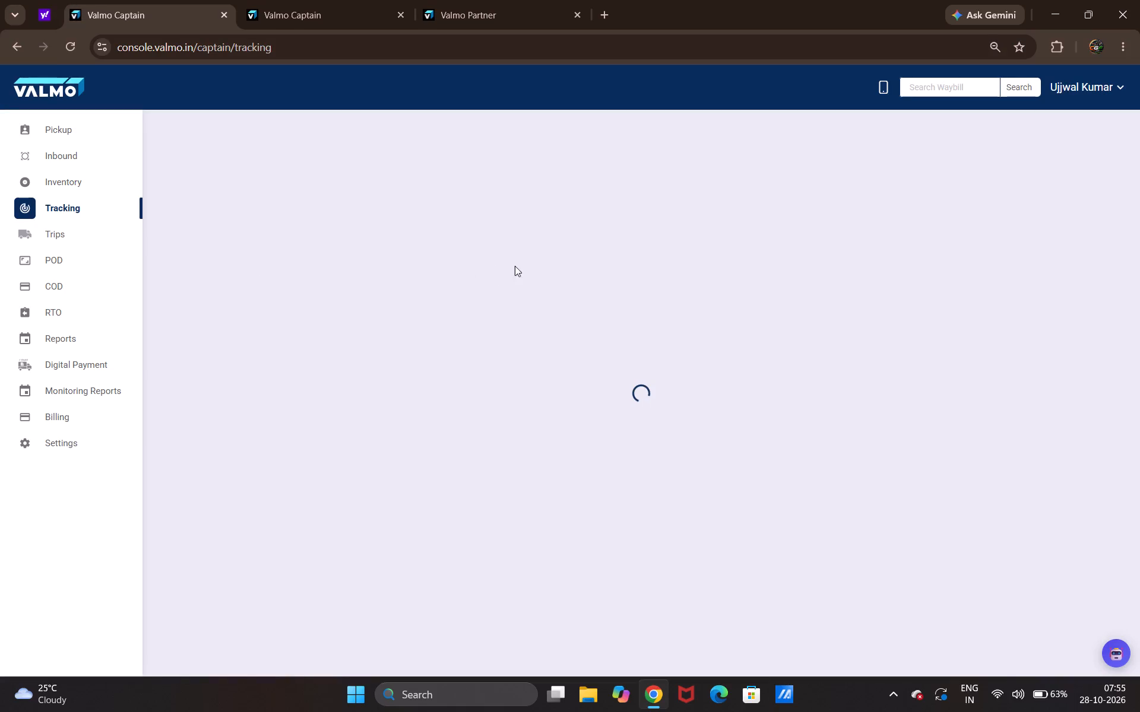
pyautogui.click(562, 223)
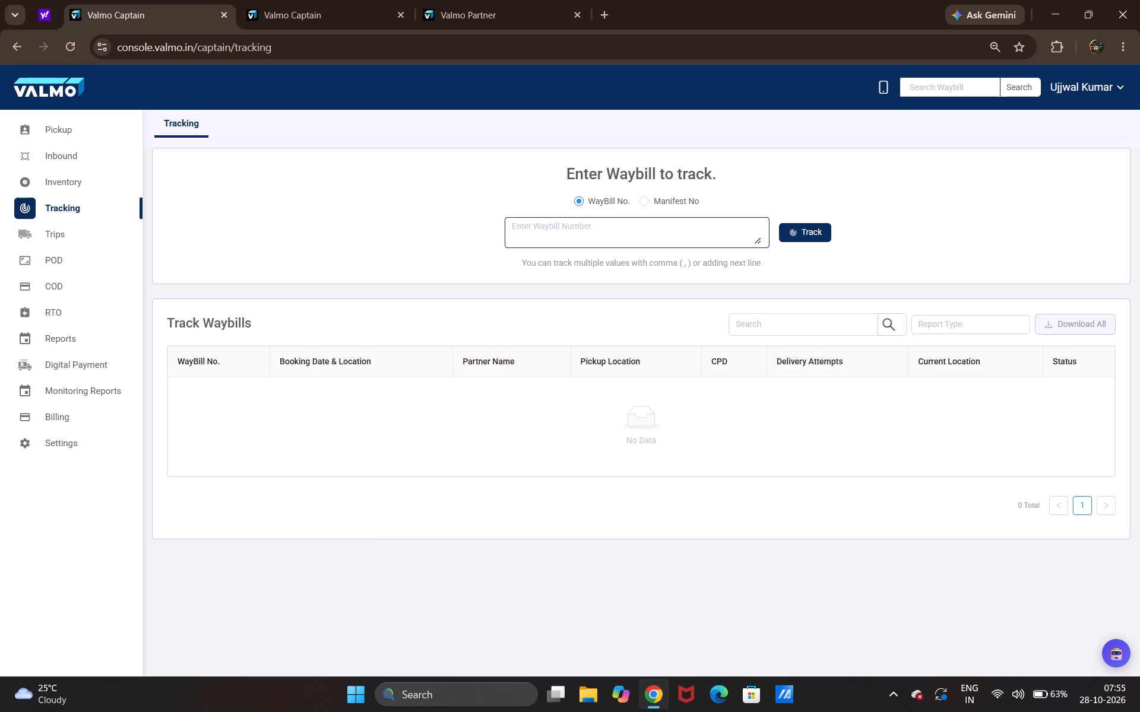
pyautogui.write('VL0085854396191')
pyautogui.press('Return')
pyautogui.scroll(1, 506, 212)
pyautogui.click(803, 234)
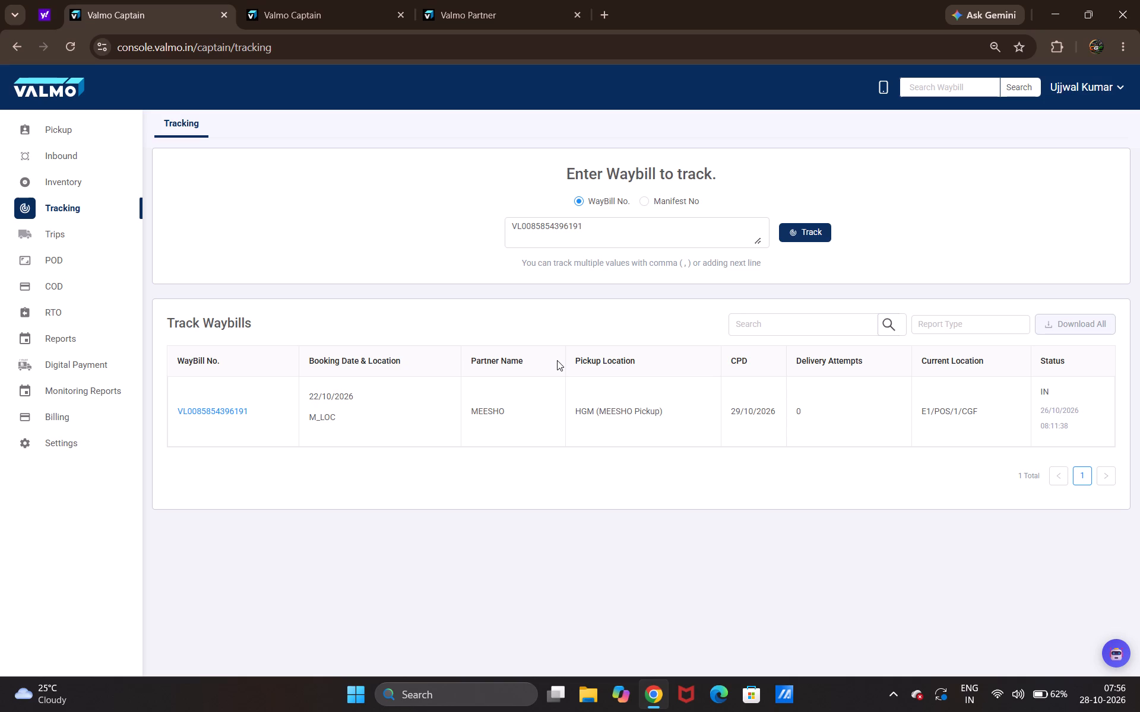
pyautogui.doubleClick(535, 229)
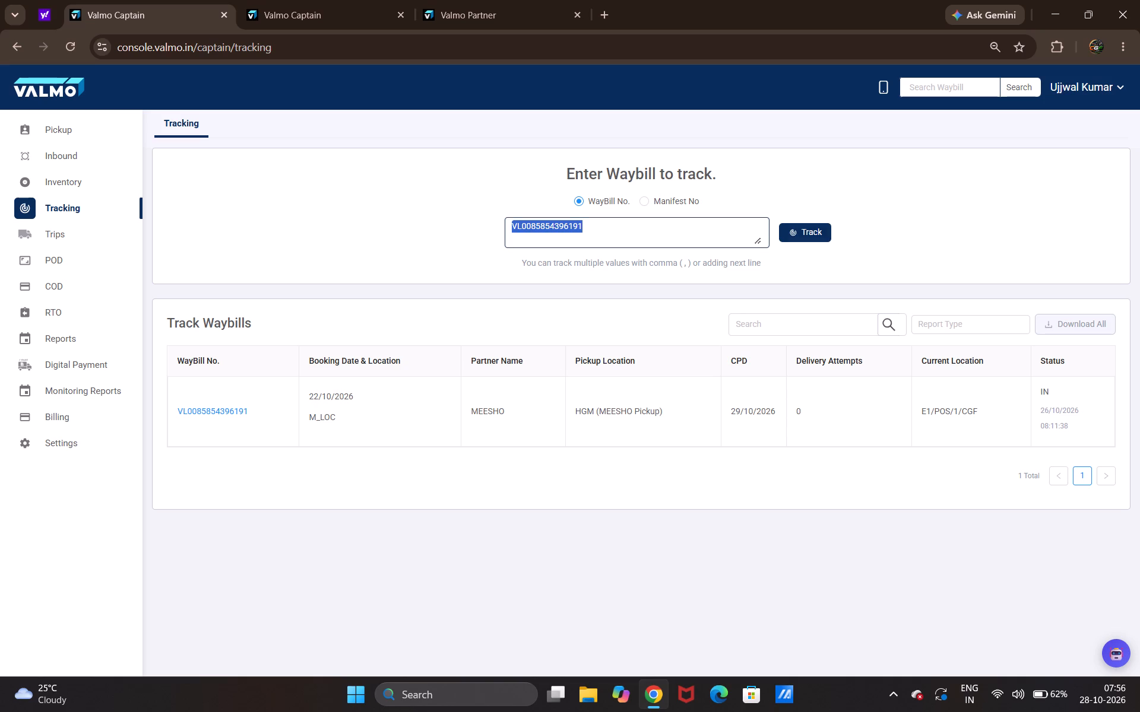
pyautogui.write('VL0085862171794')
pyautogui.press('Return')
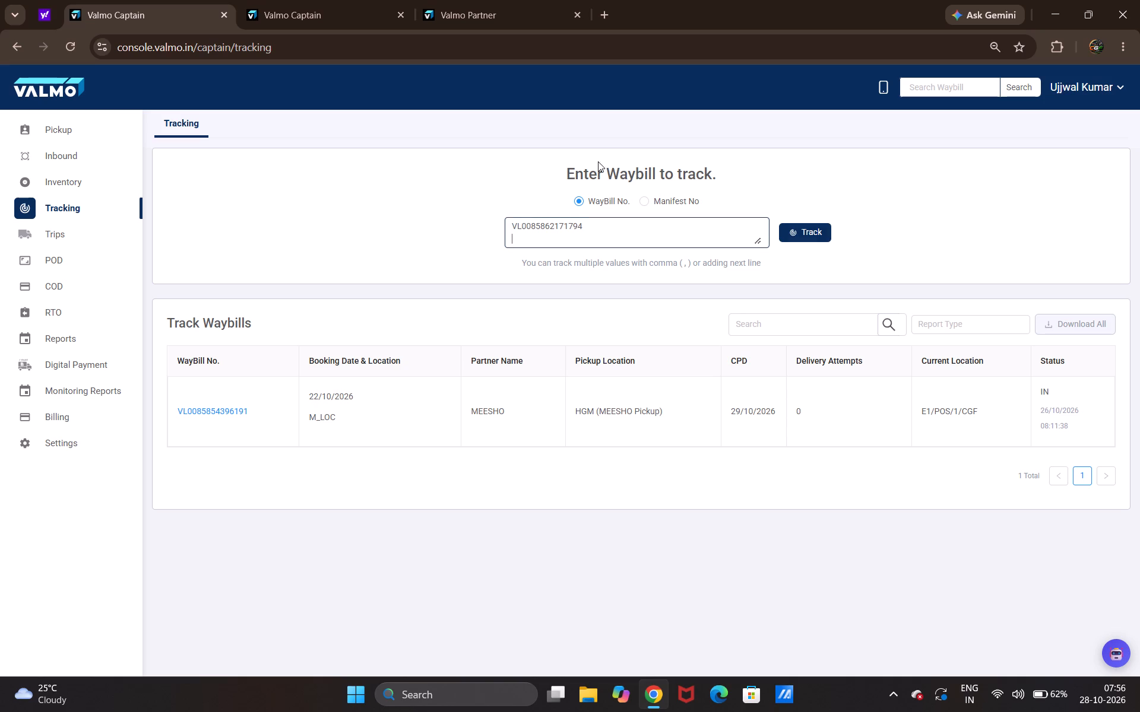
pyautogui.click(815, 232)
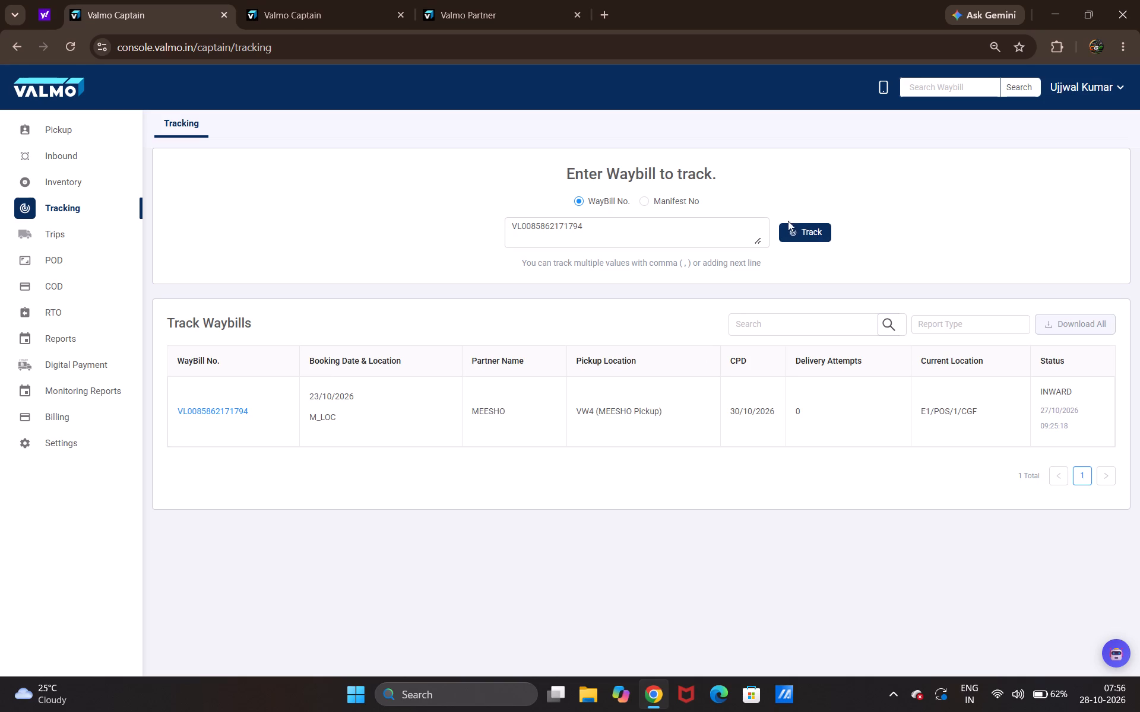
pyautogui.doubleClick(560, 225)
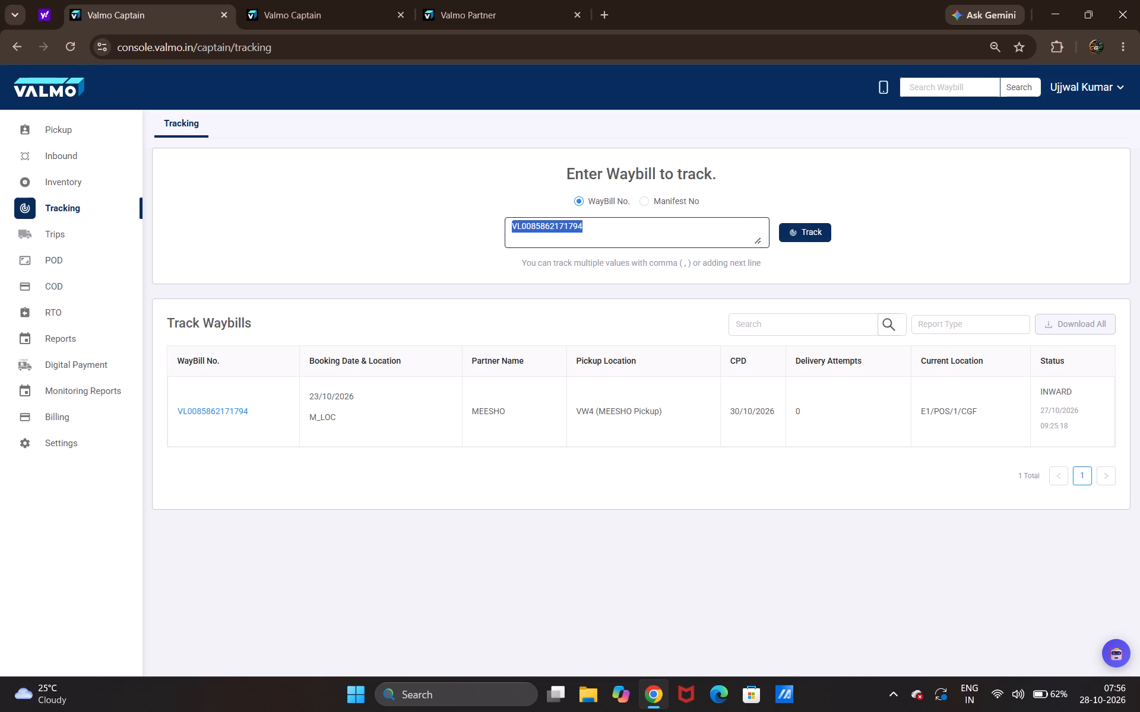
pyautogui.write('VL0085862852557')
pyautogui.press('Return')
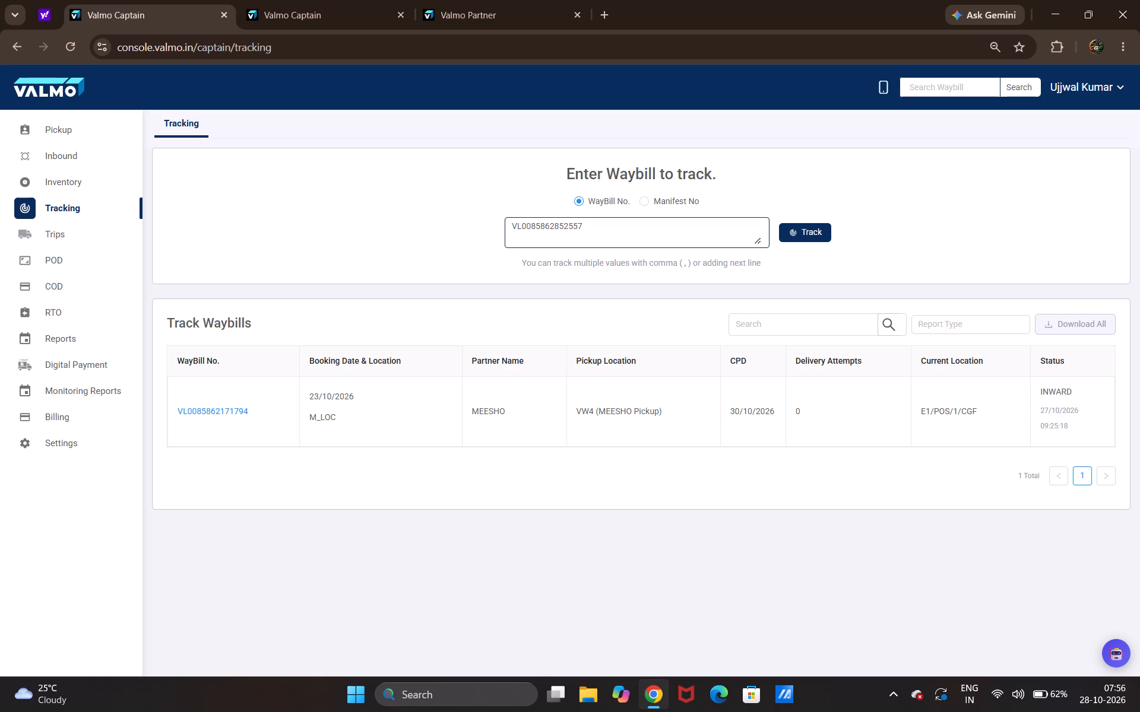
pyautogui.click(802, 227)
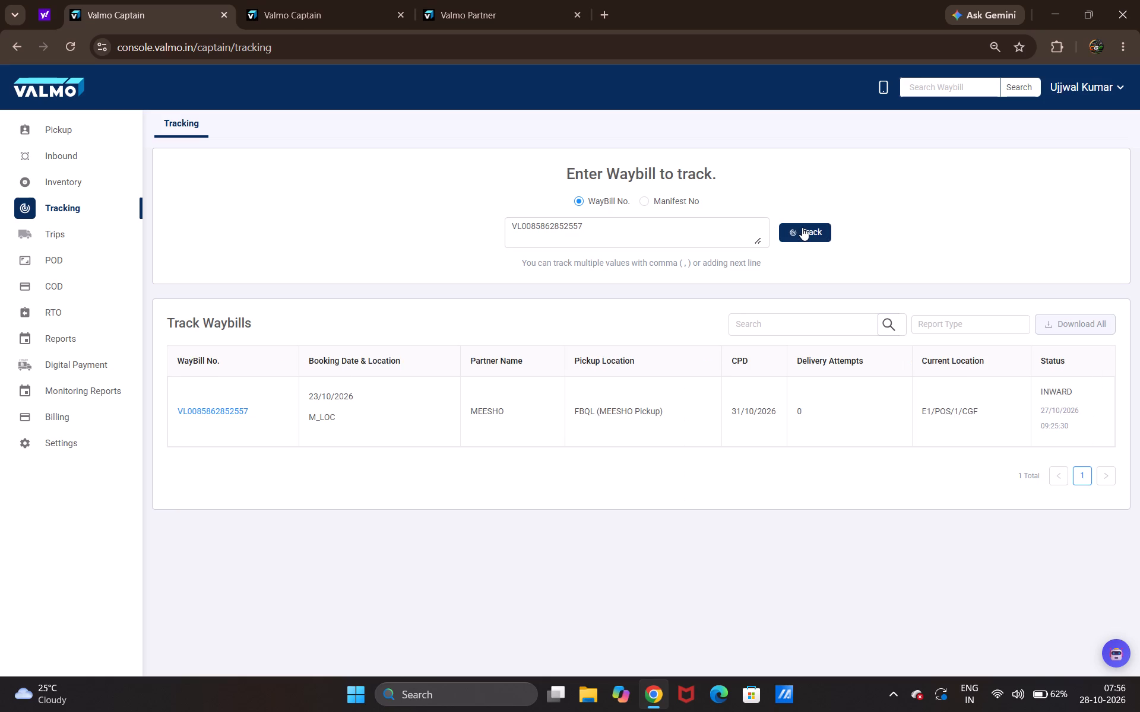
pyautogui.doubleClick(531, 221)
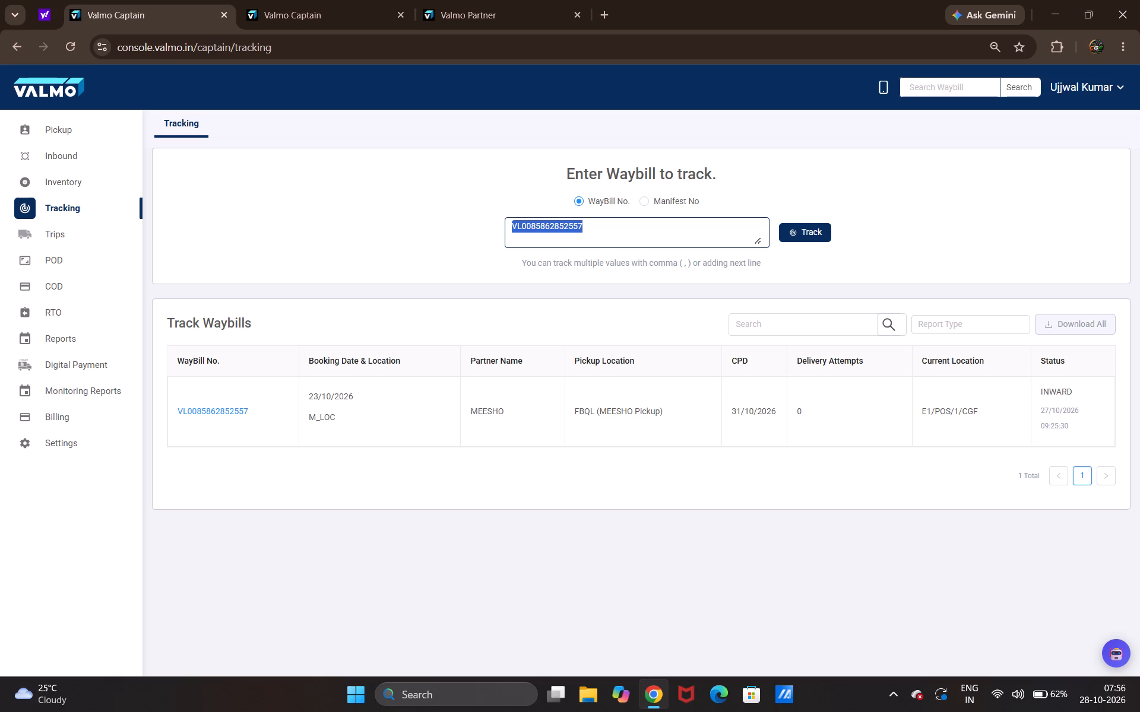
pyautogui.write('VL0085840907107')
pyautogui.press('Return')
pyautogui.scroll(1, 553, 215)
pyautogui.click(817, 222)
pyautogui.click(816, 230)
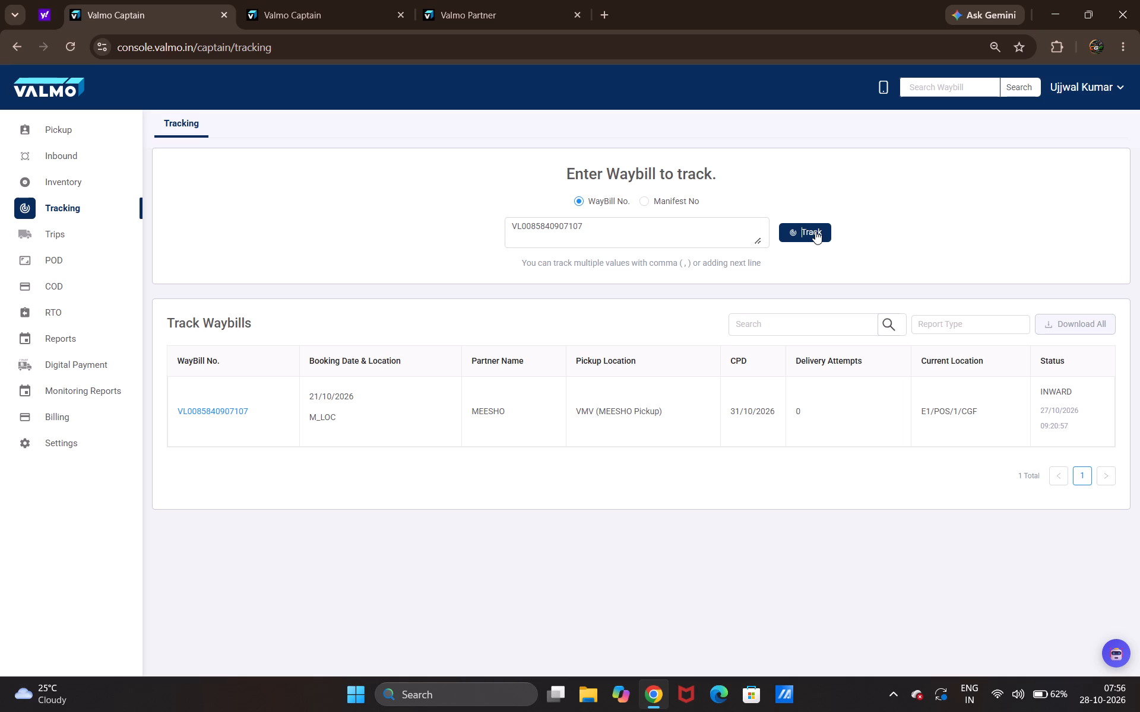
pyautogui.doubleClick(539, 226)
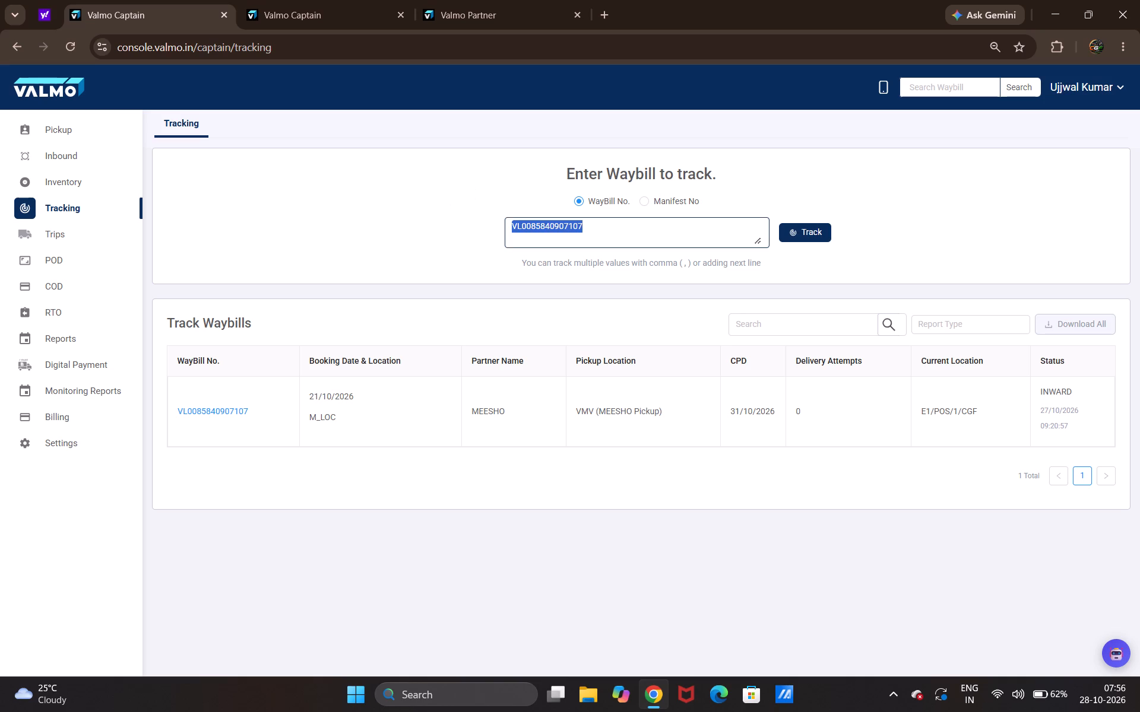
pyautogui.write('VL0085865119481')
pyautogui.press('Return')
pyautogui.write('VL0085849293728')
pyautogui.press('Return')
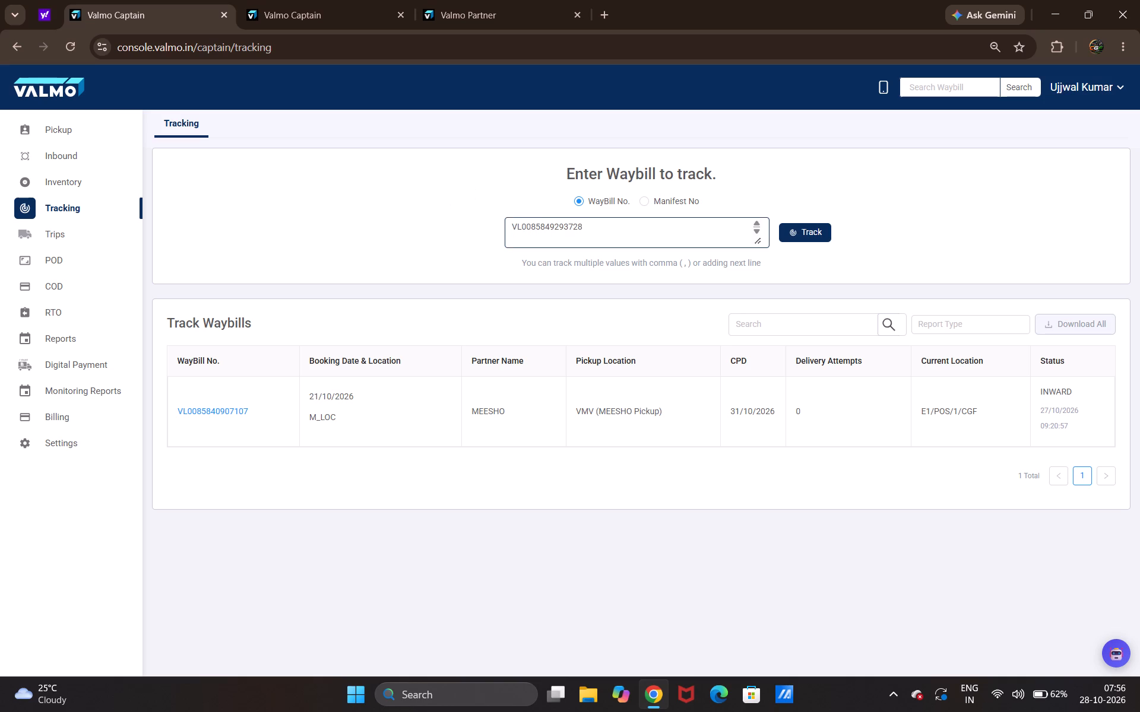
pyautogui.click(822, 233)
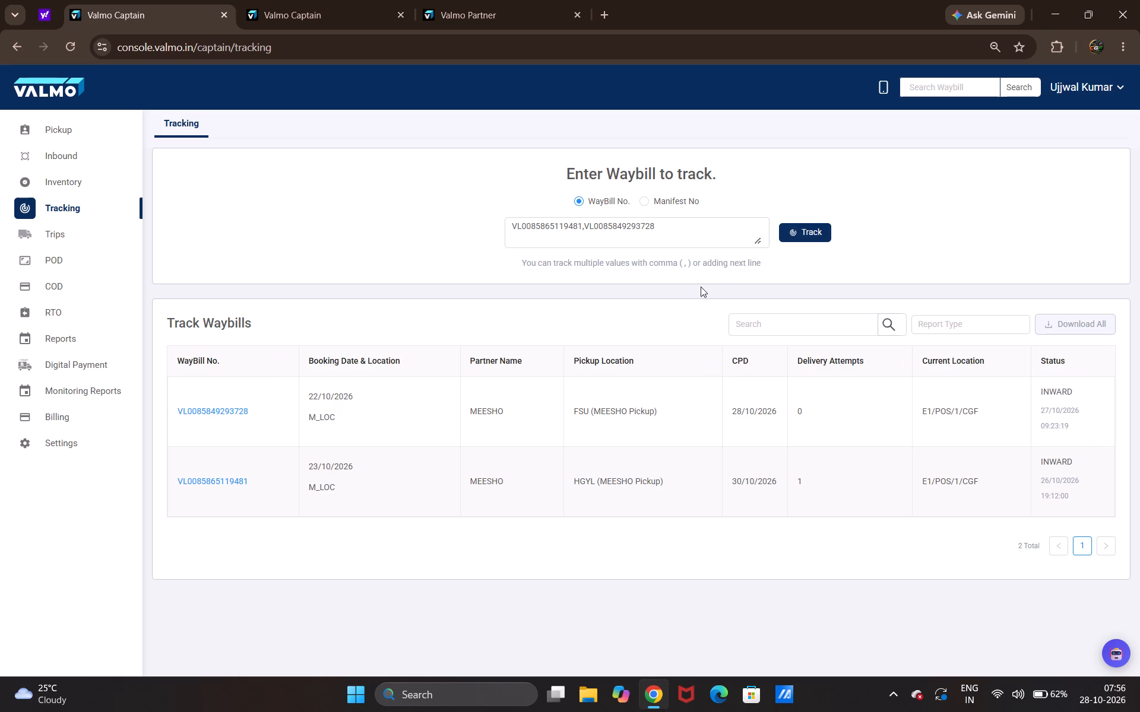
pyautogui.tripleClick(588, 223)
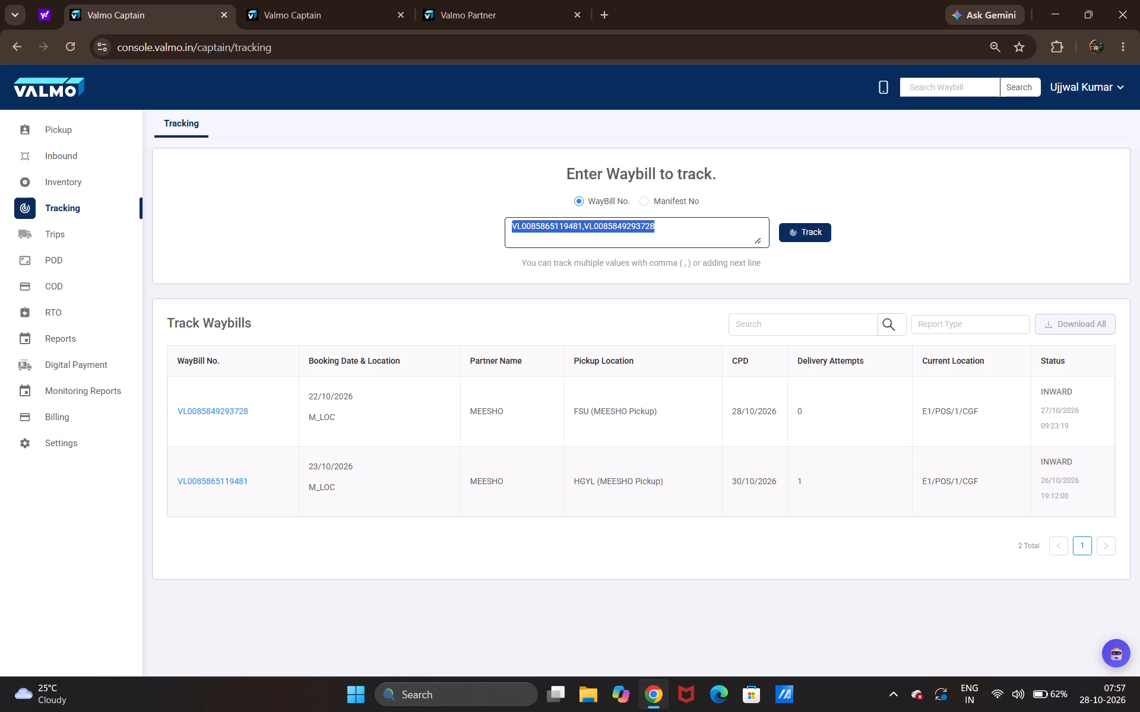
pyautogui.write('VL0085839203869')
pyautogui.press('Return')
pyautogui.click(786, 227)
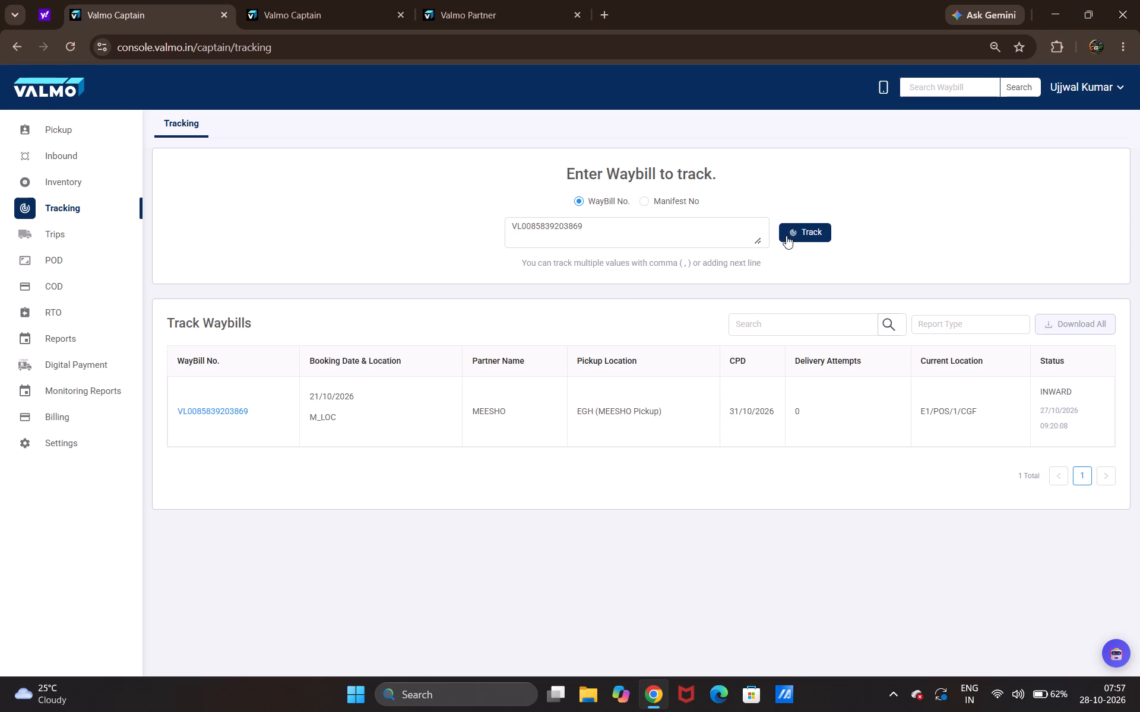
pyautogui.doubleClick(555, 232)
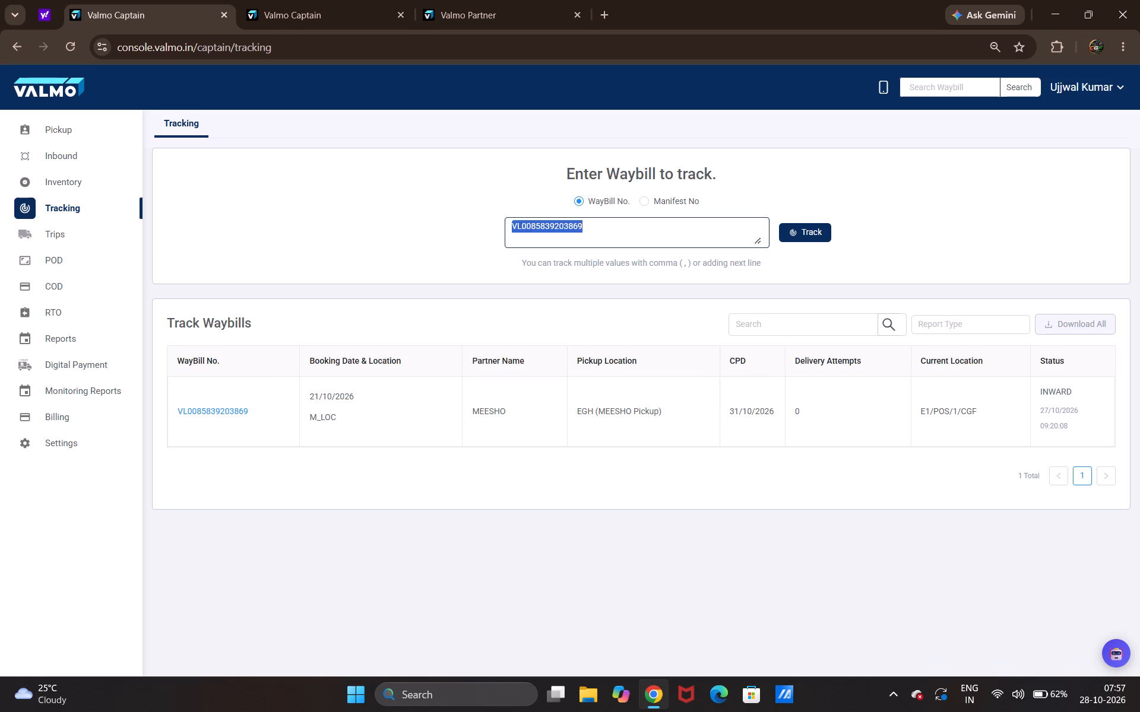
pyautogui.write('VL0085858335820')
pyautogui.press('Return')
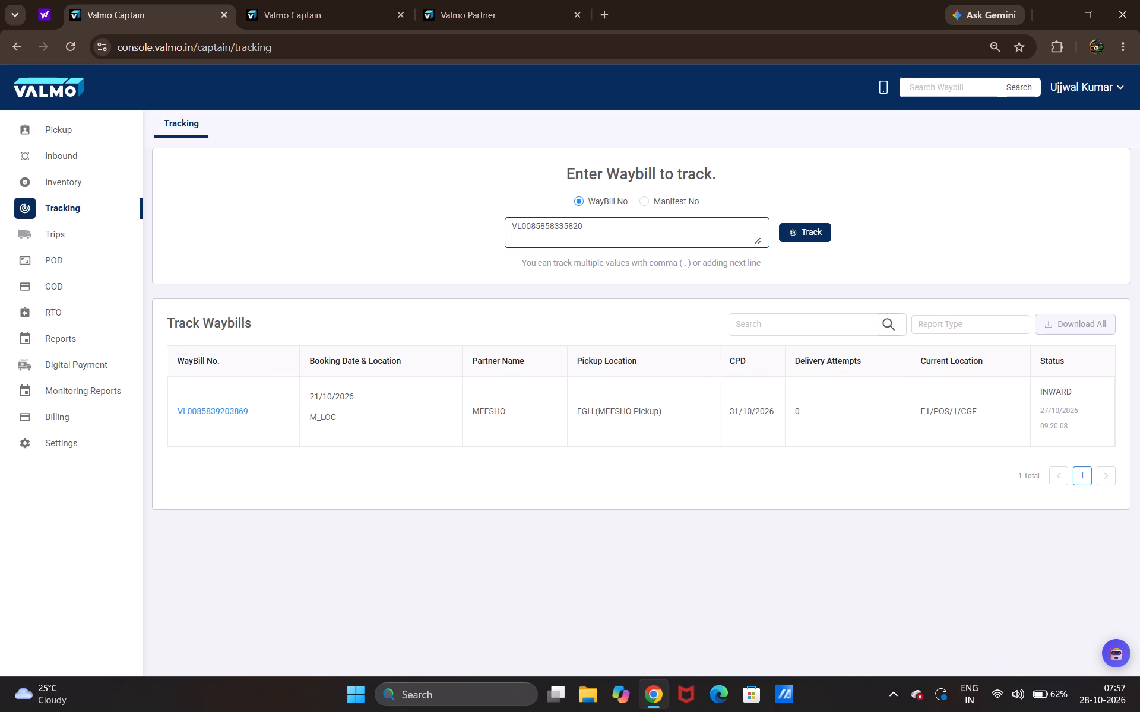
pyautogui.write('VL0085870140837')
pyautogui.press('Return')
pyautogui.click(816, 230)
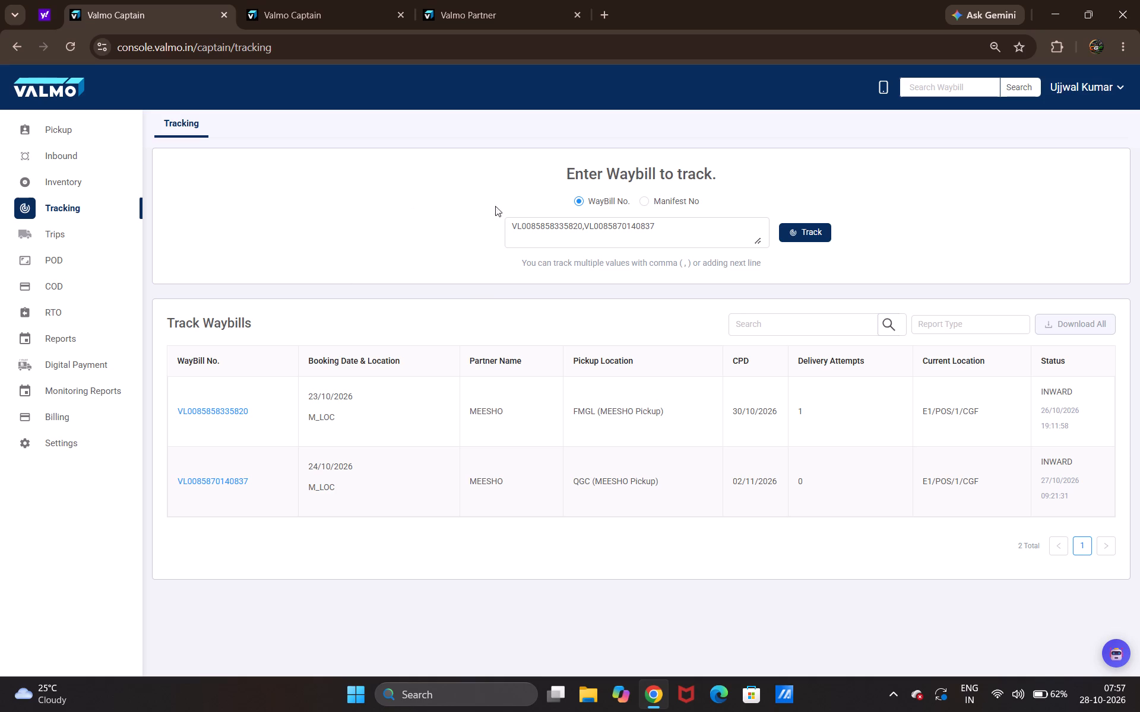
pyautogui.tripleClick(536, 231)
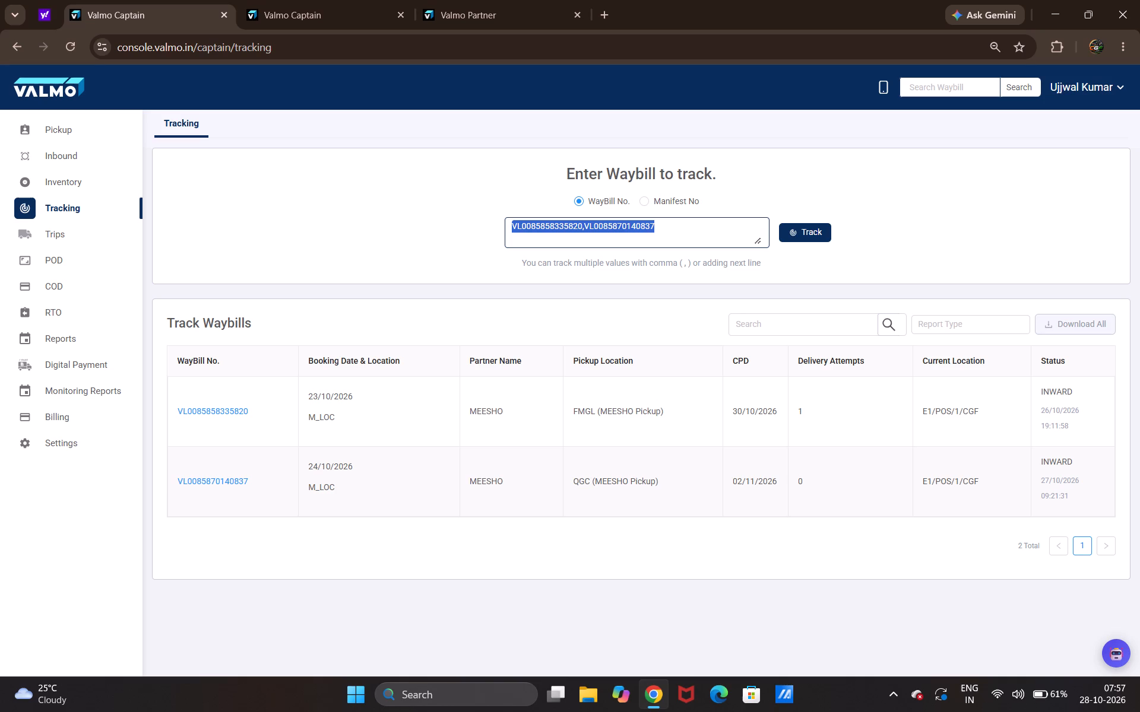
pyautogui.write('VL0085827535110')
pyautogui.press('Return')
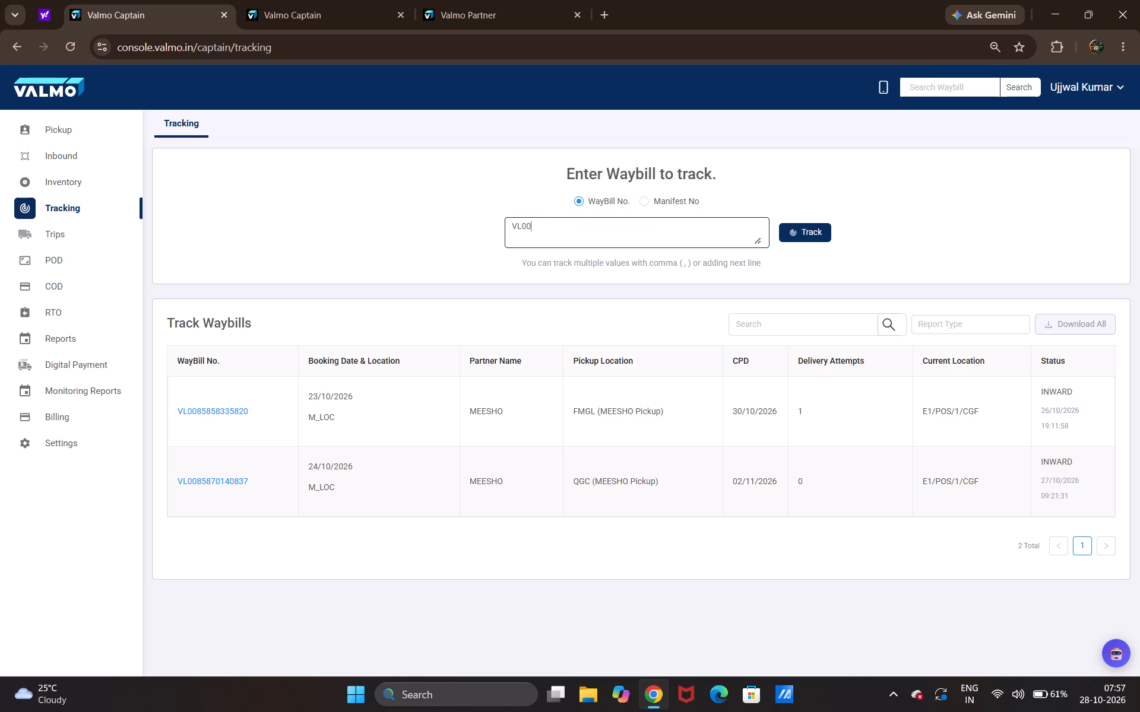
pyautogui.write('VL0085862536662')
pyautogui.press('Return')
pyautogui.click(811, 231)
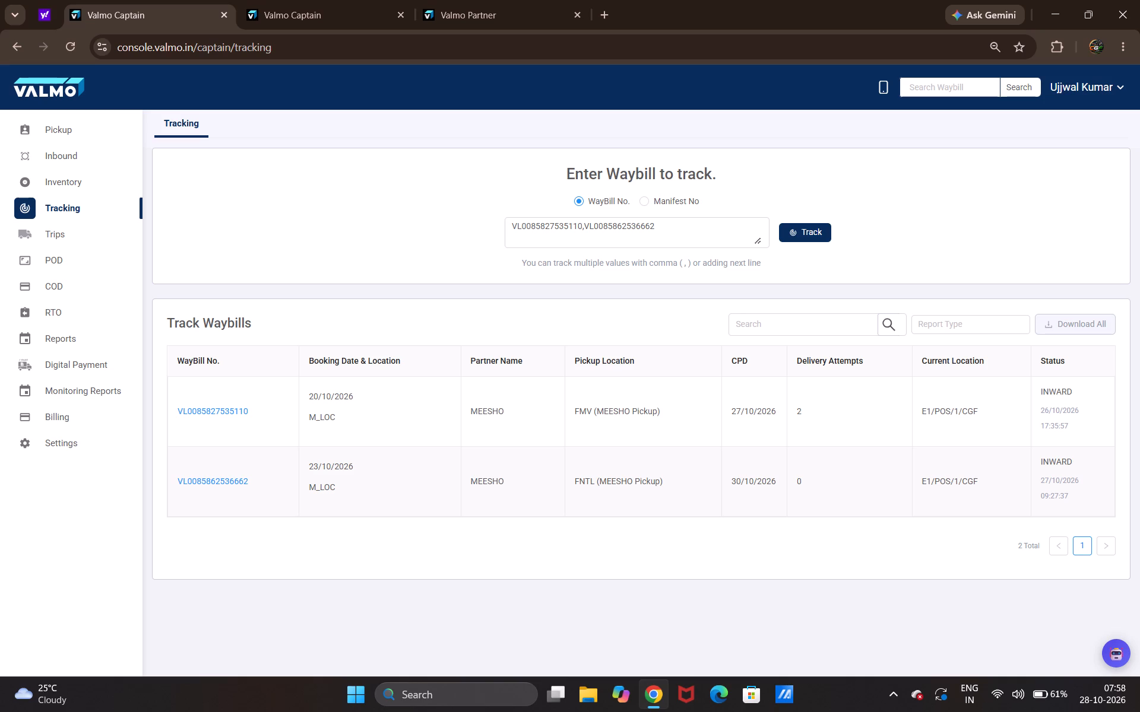
pyautogui.tripleClick(544, 231)
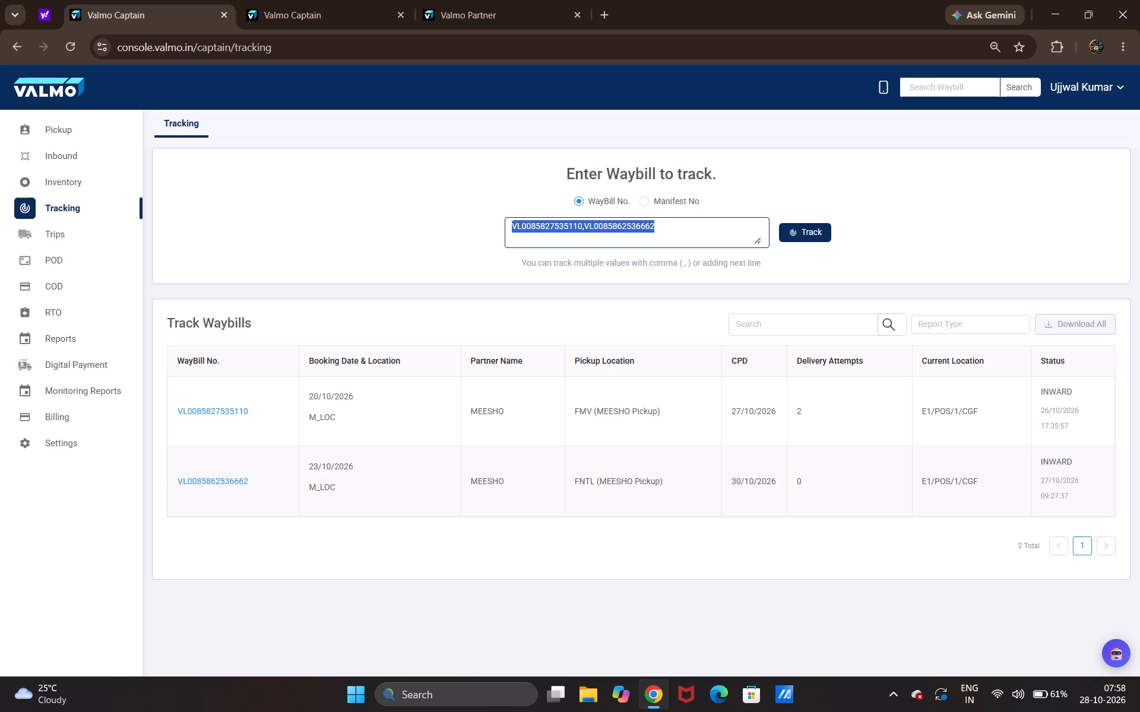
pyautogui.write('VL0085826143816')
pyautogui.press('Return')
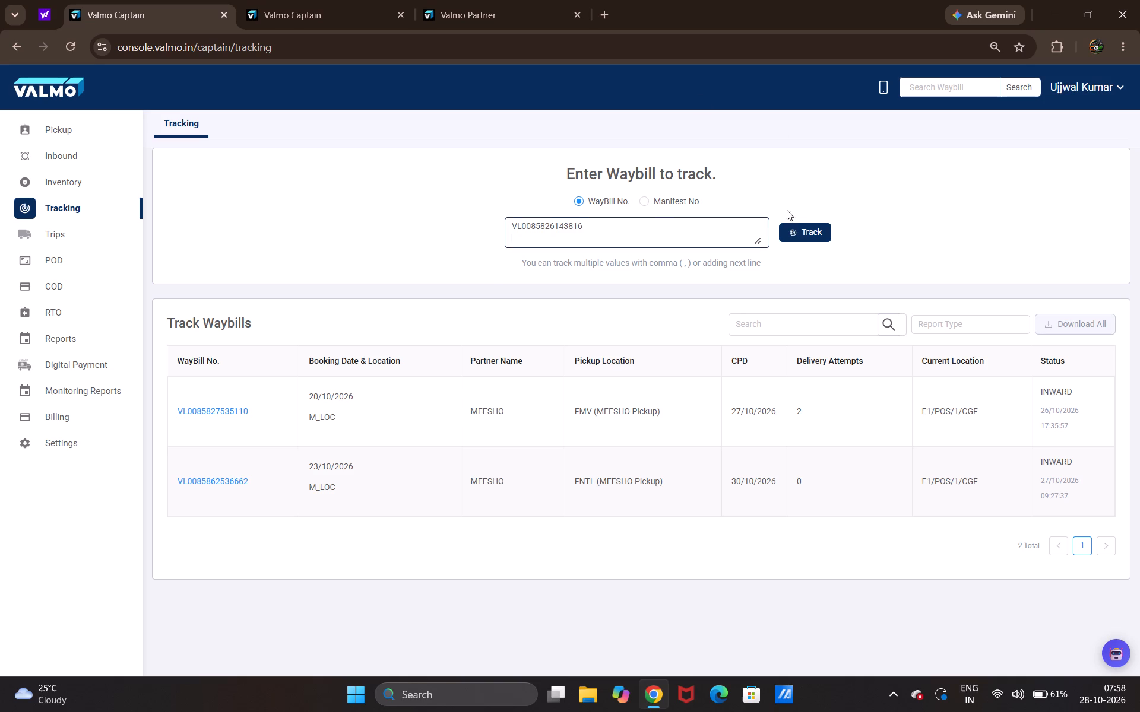
pyautogui.click(805, 226)
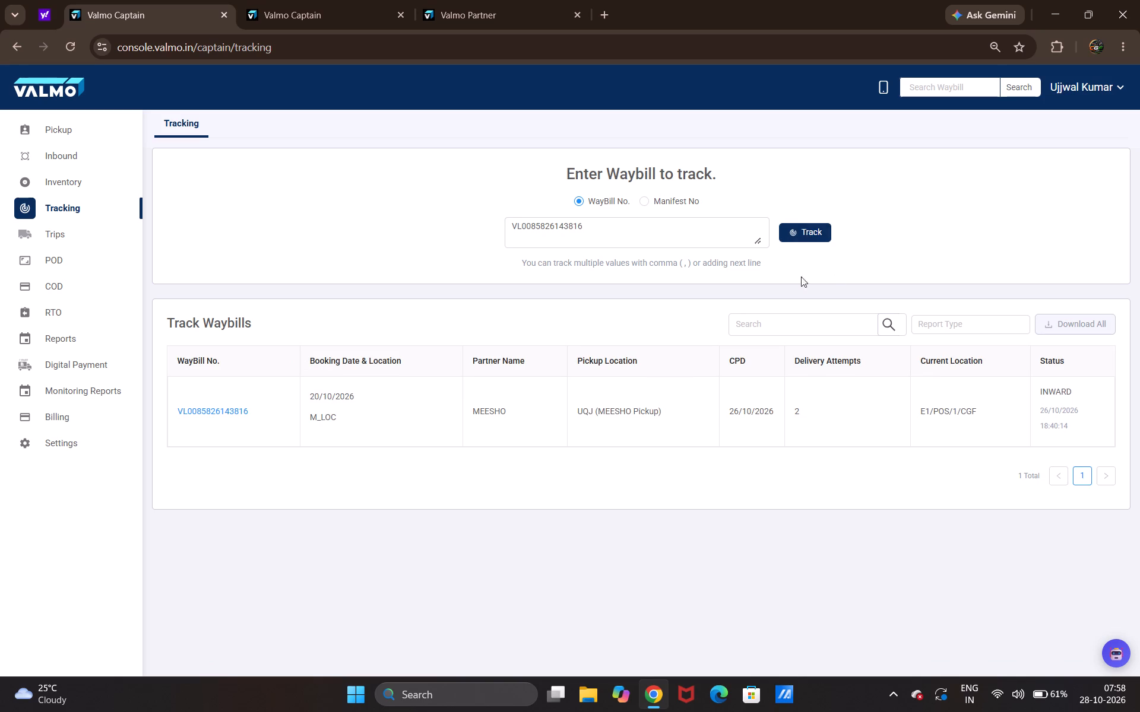
pyautogui.doubleClick(552, 237)
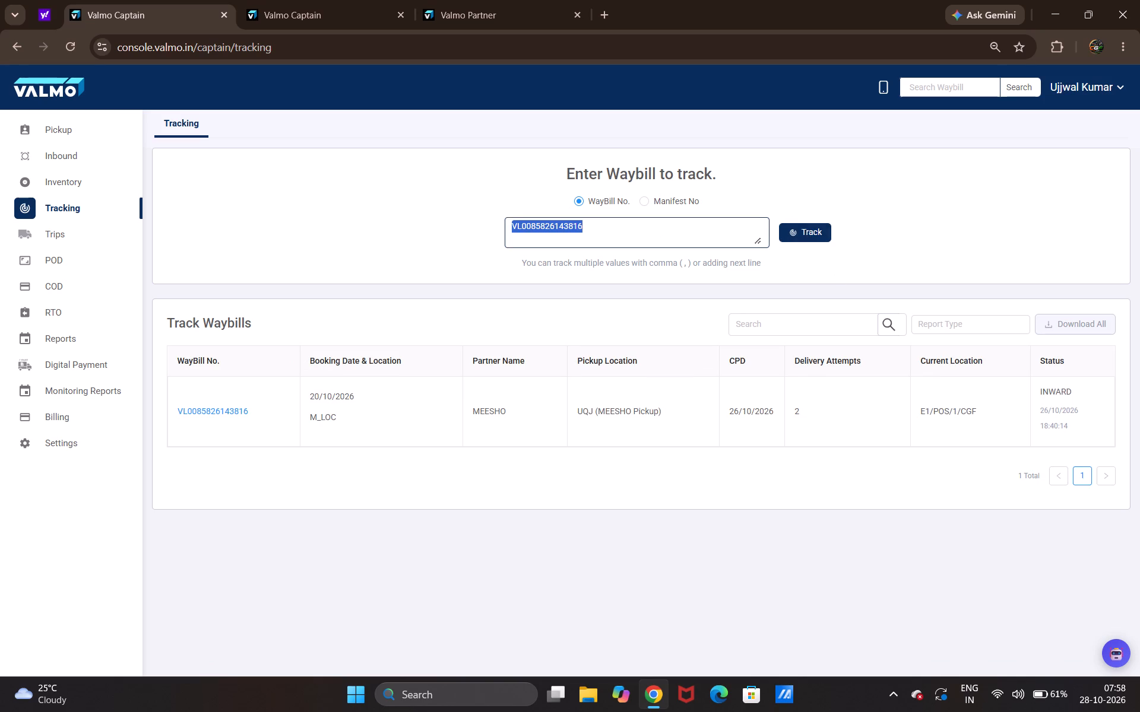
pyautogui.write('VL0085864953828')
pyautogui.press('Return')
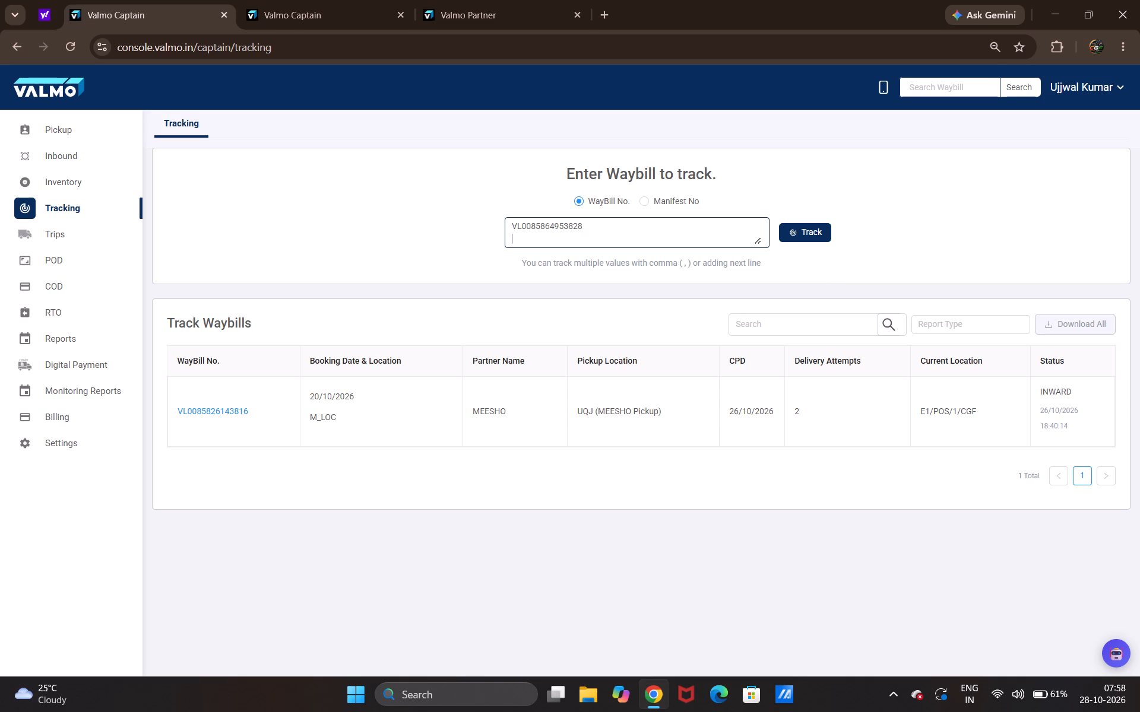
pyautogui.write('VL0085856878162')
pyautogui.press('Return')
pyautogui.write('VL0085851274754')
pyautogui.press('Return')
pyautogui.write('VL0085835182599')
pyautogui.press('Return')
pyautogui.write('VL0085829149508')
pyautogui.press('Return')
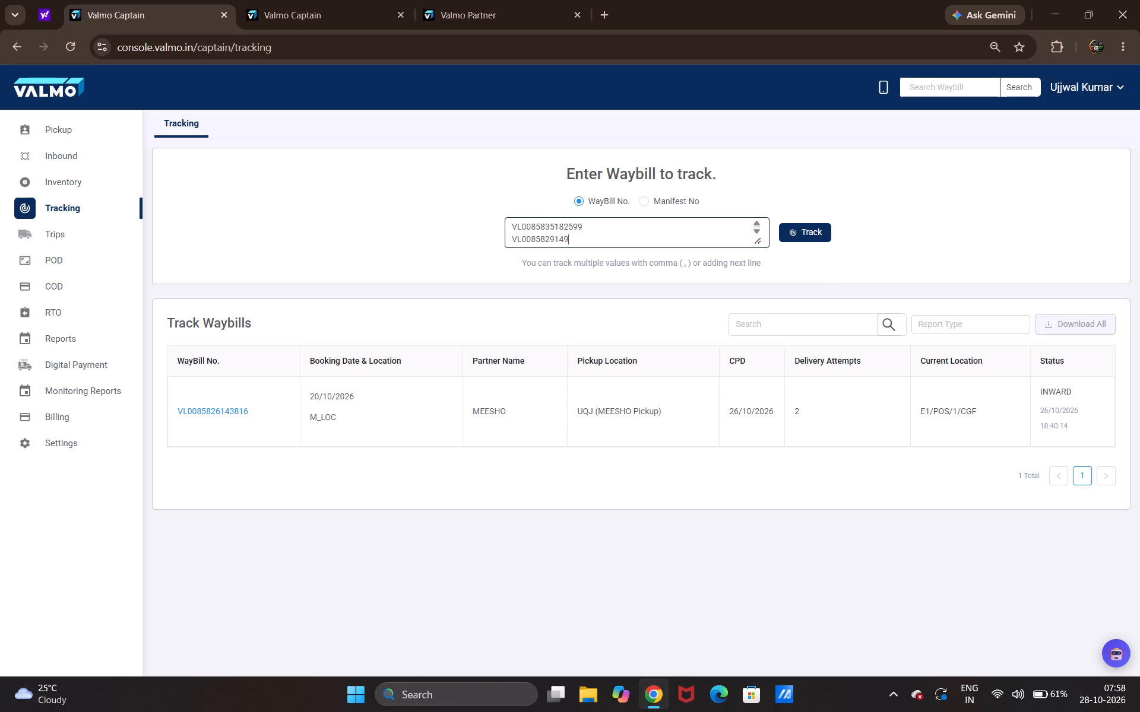
pyautogui.click(799, 228)
pyautogui.scroll(-3, 692, 275)
pyautogui.scroll(-3, 653, 344)
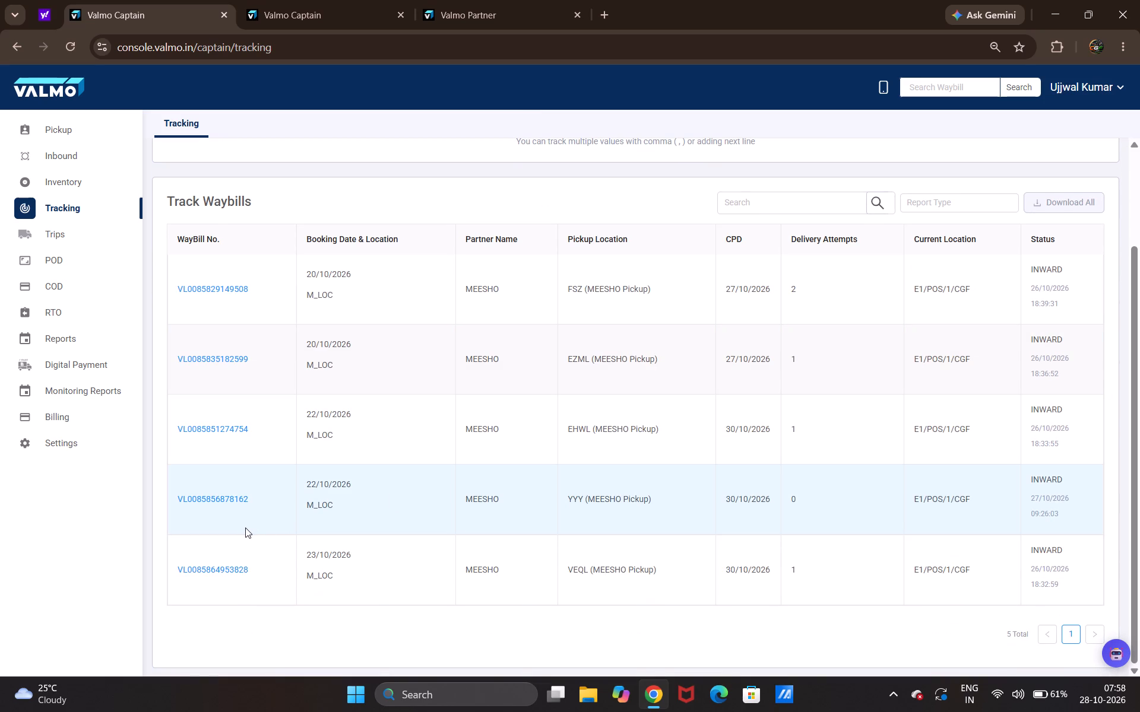
pyautogui.click(254, 491)
pyautogui.click(236, 495)
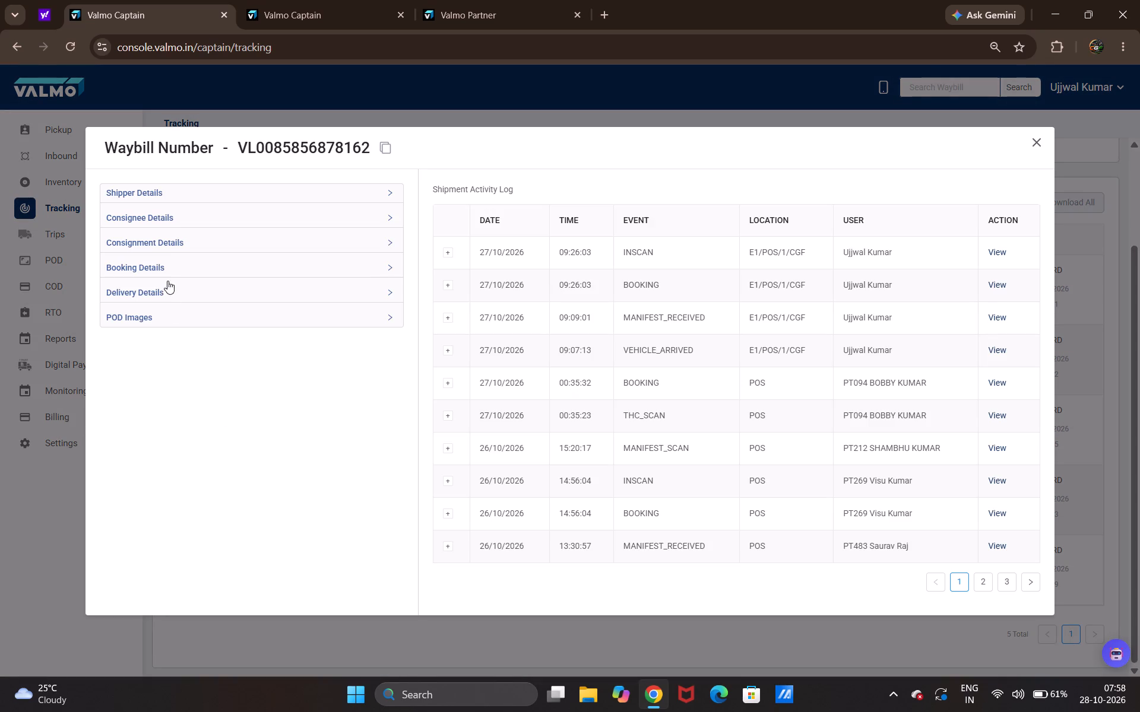
pyautogui.click(163, 214)
pyautogui.click(155, 415)
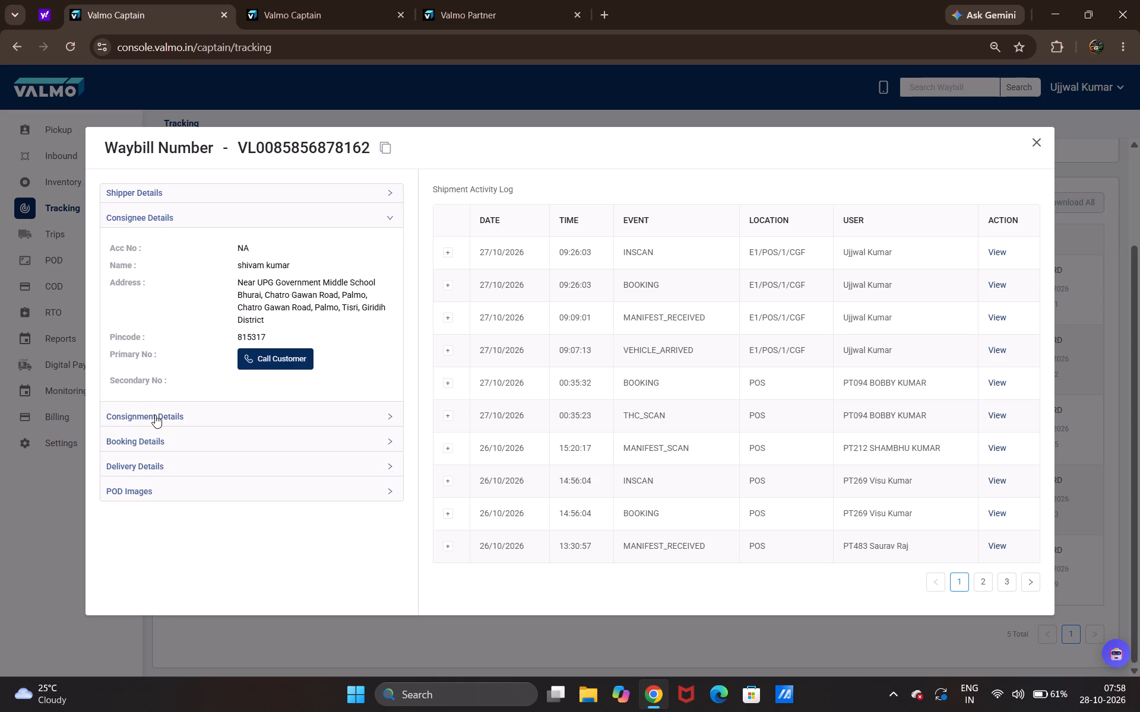
pyautogui.click(156, 374)
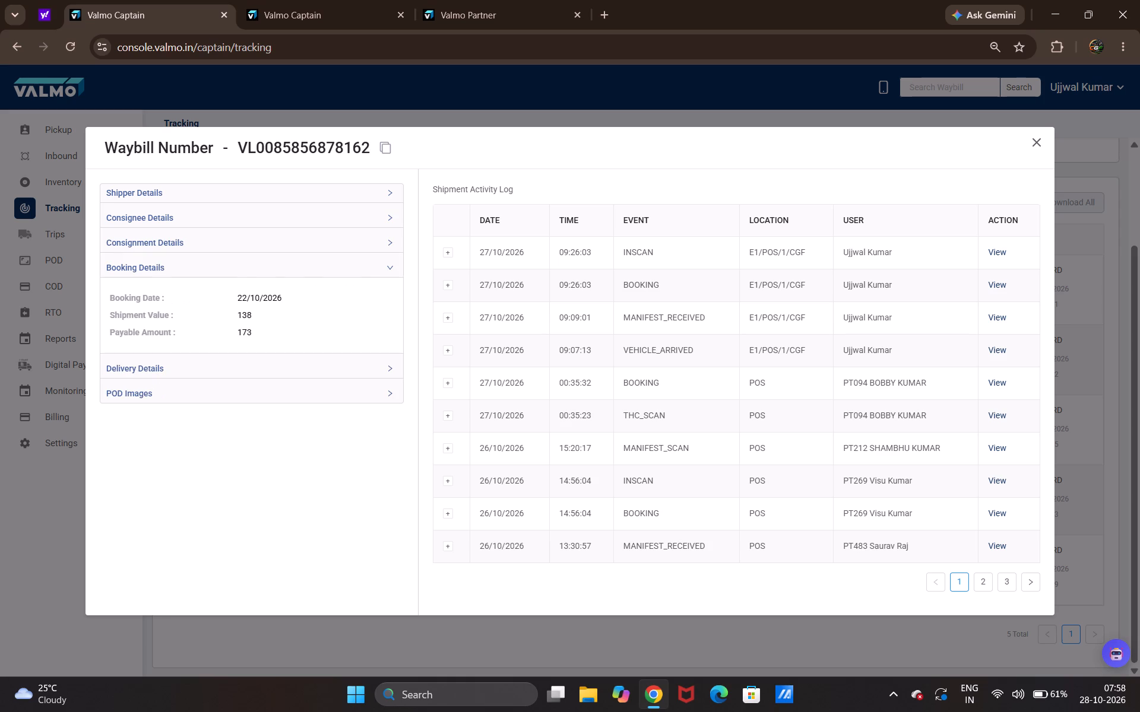
pyautogui.click(147, 237)
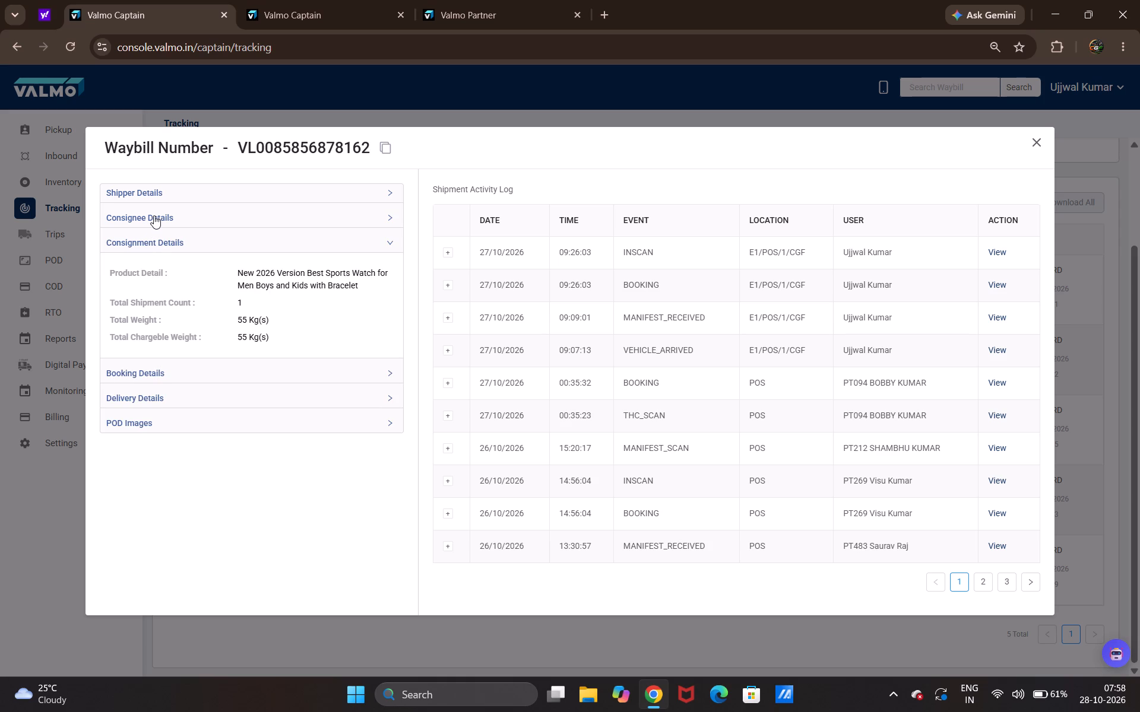
pyautogui.click(155, 214)
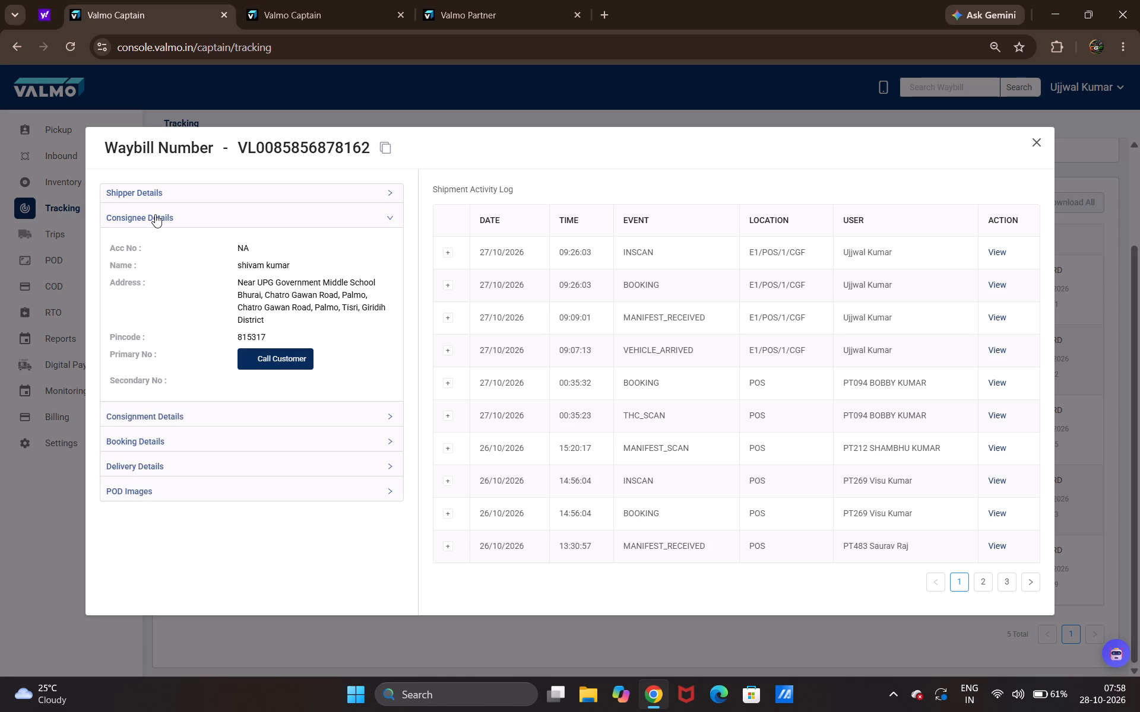